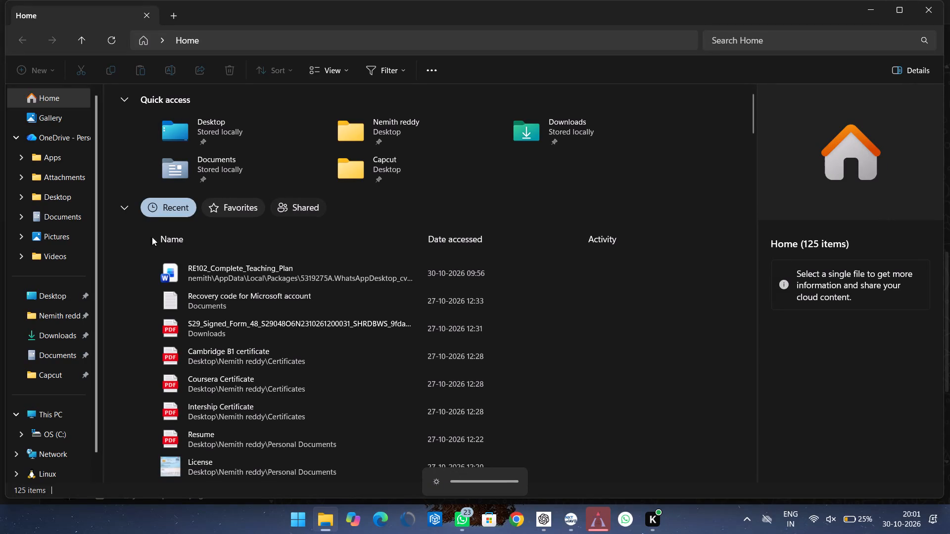
# Create a folder named "Assignments" inside the personal-name folder on the Desktop.
pyautogui.click(893, 7)
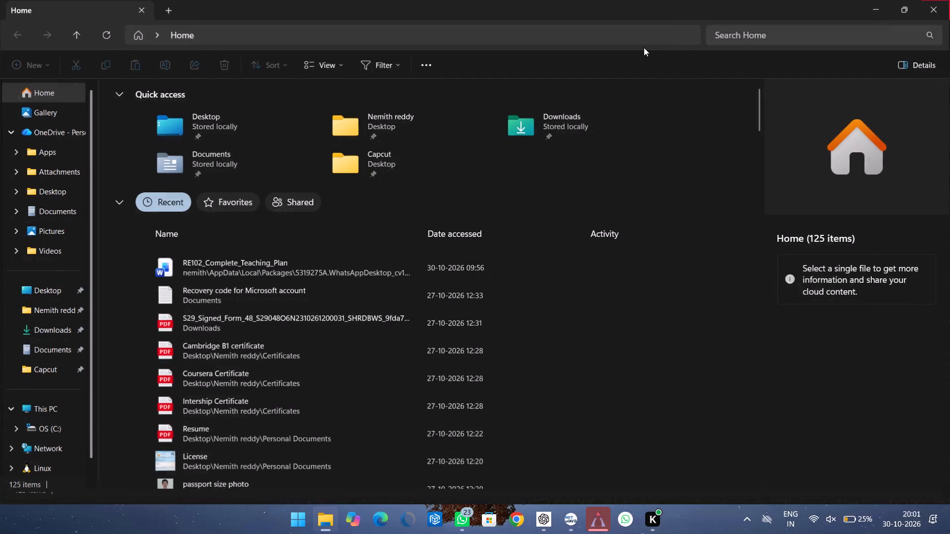
pyautogui.scroll(-1, 69, 333)
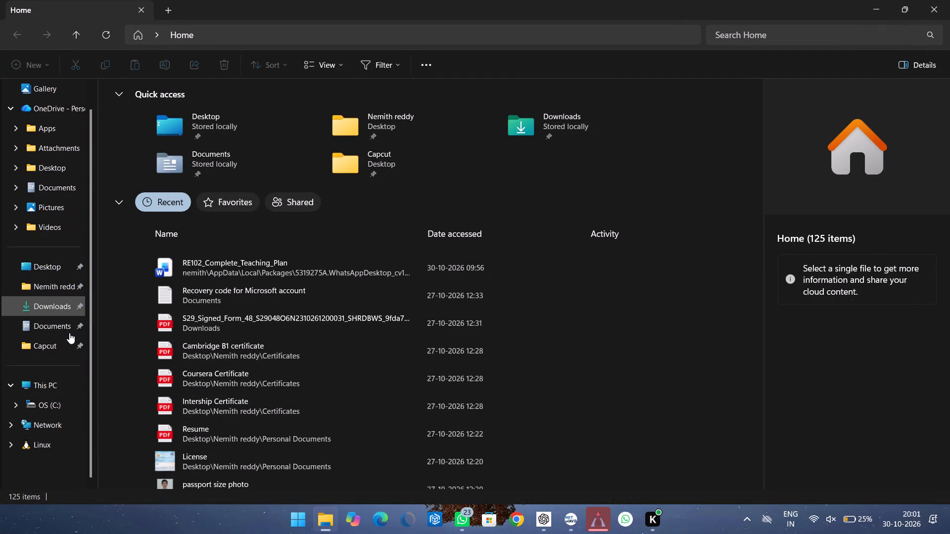
pyautogui.click(60, 329)
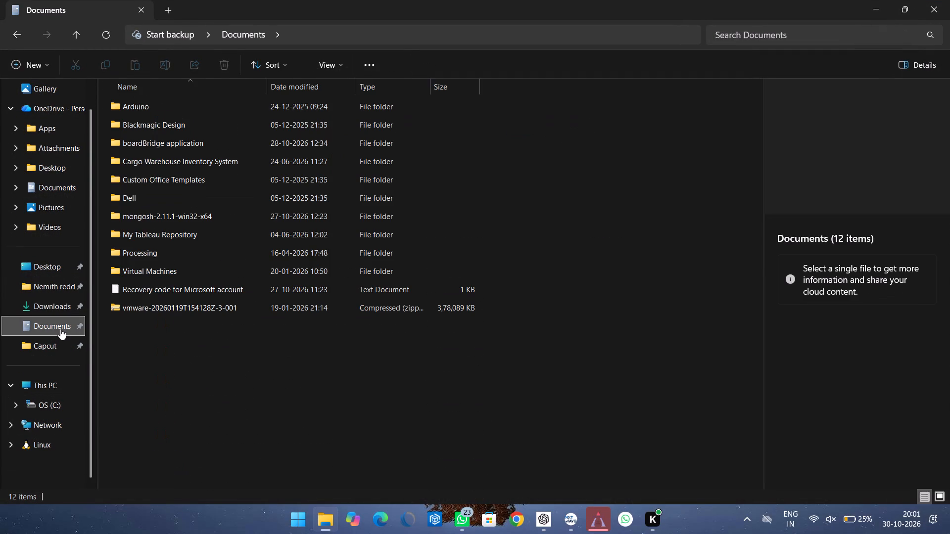
pyautogui.click(55, 305)
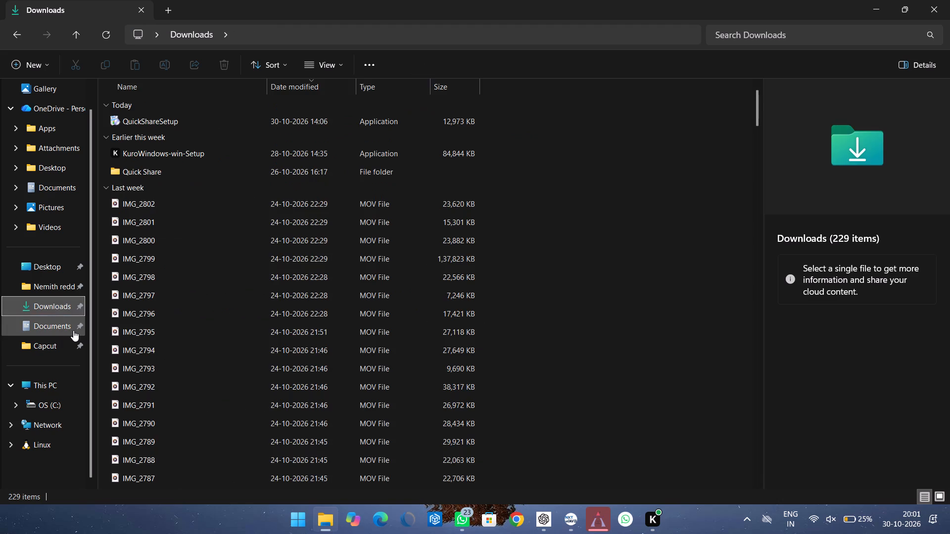
pyautogui.click(73, 330)
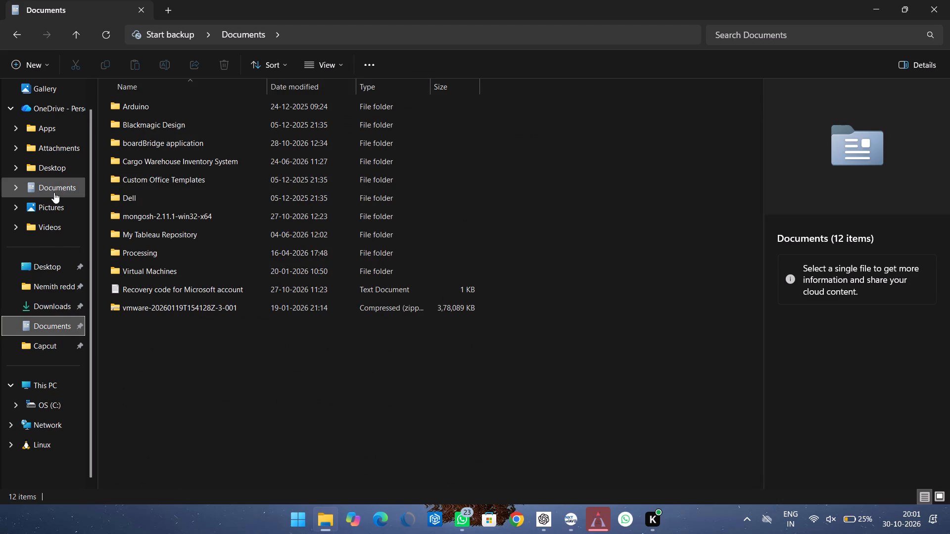
pyautogui.click(56, 285)
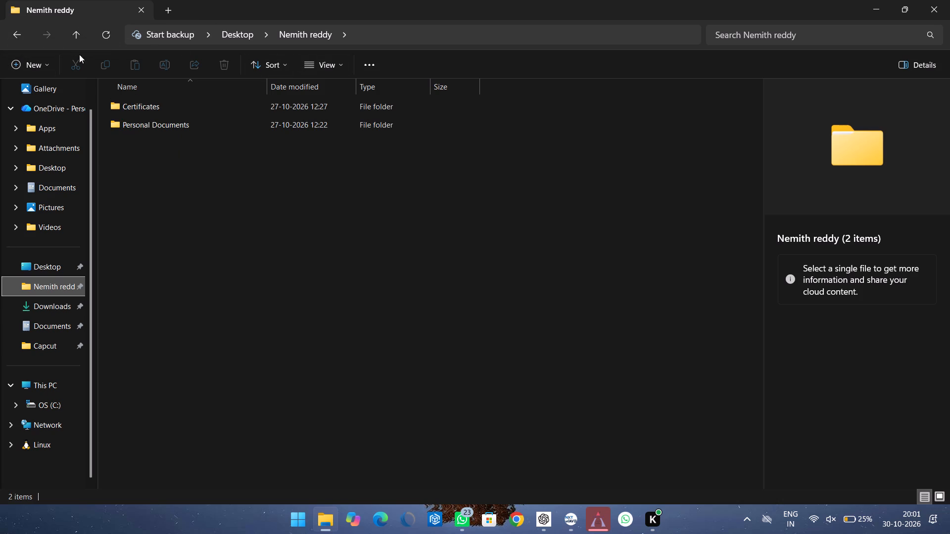
pyautogui.click(36, 63)
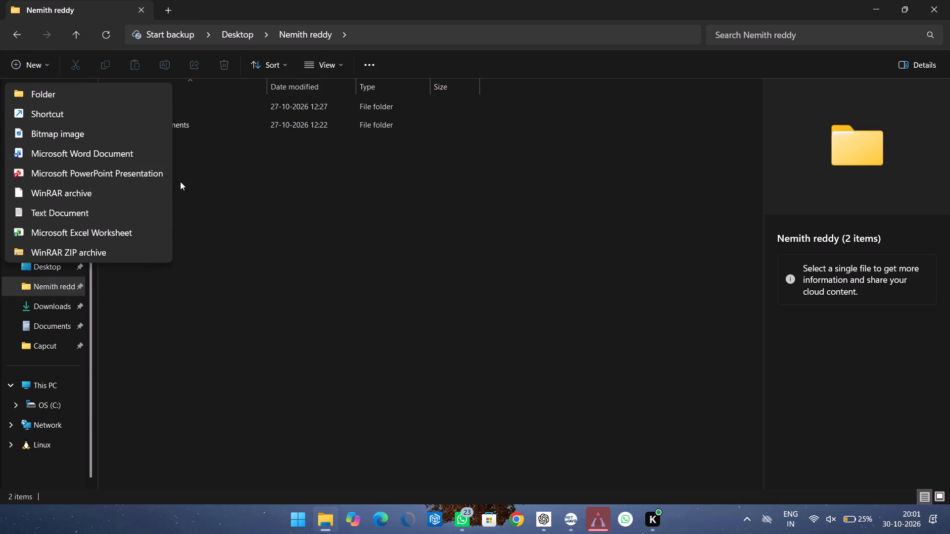
pyautogui.click(82, 97)
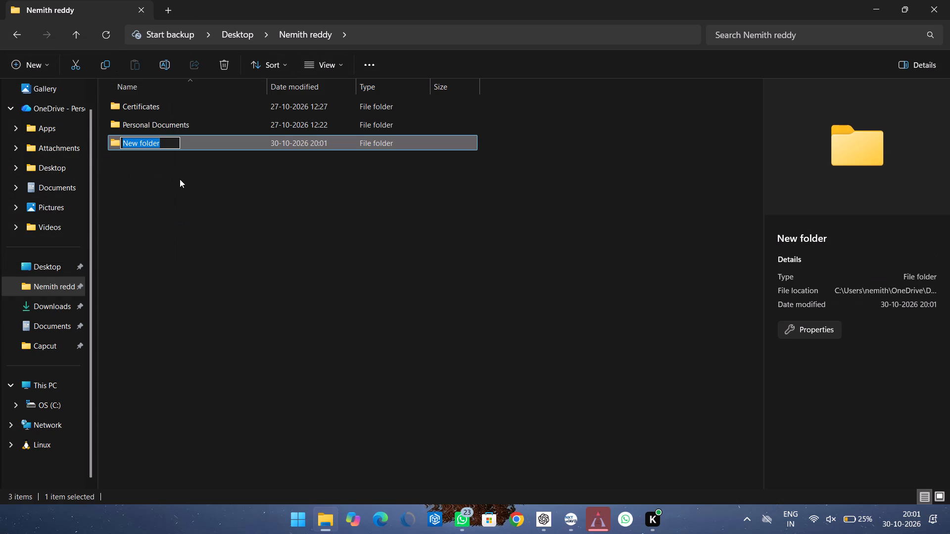
pyautogui.press('BackSpace')
pyautogui.hotkey('shift', 'a')
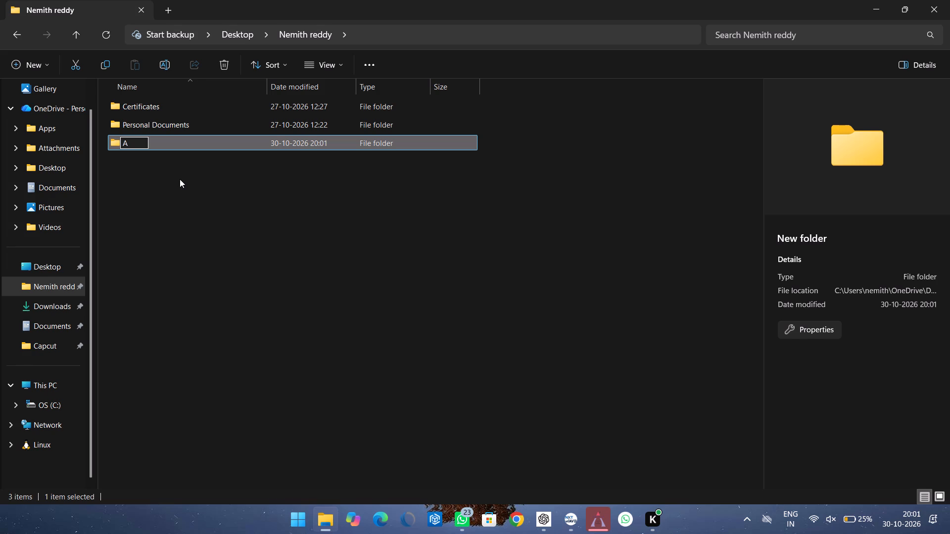
pyautogui.write('ssignments')
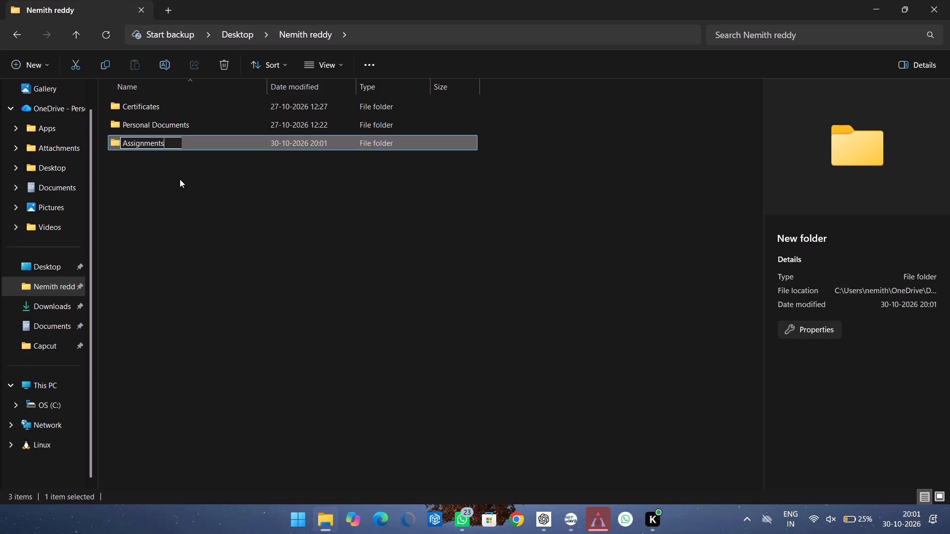
pyautogui.press('Return')
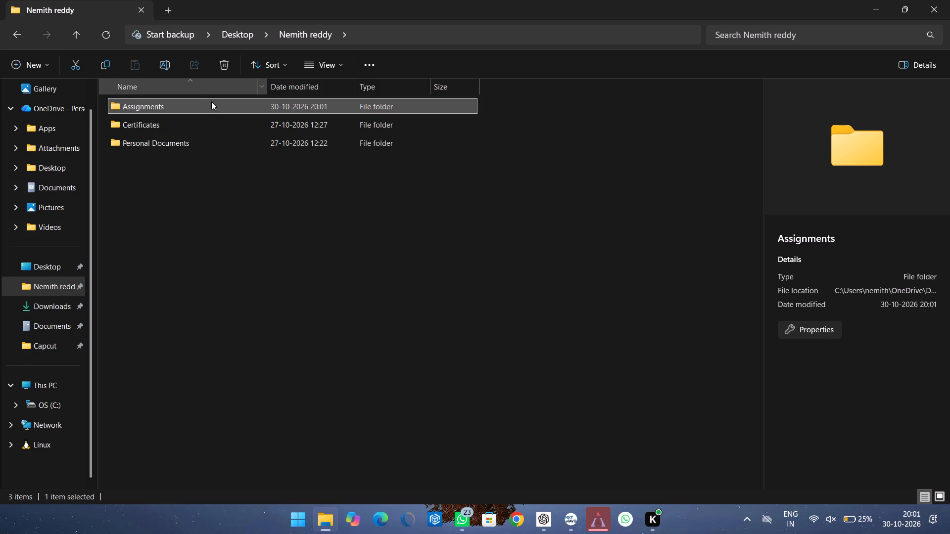
# Inside the Assignments folder, create a subfolder named "ADS".
pyautogui.doubleClick(214, 105)
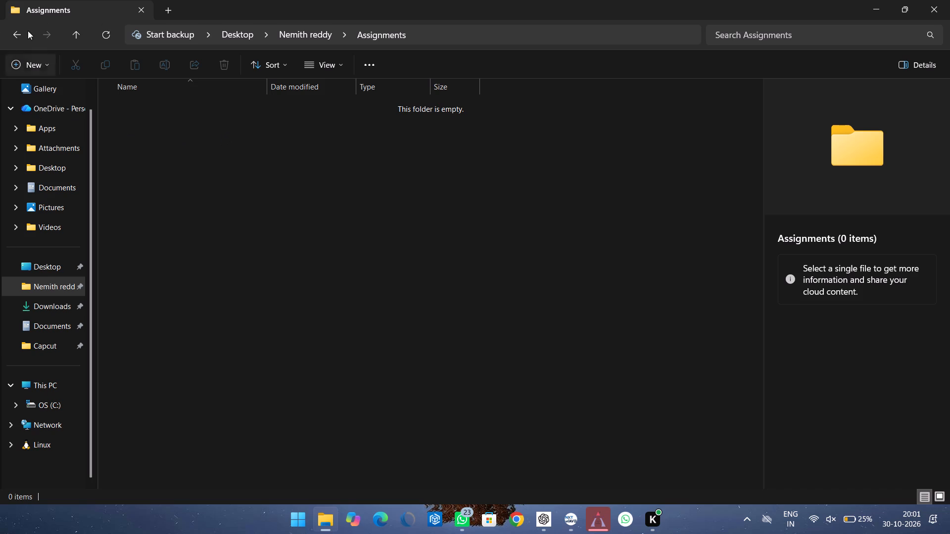
pyautogui.click(32, 73)
pyautogui.click(102, 92)
pyautogui.press('BackSpace')
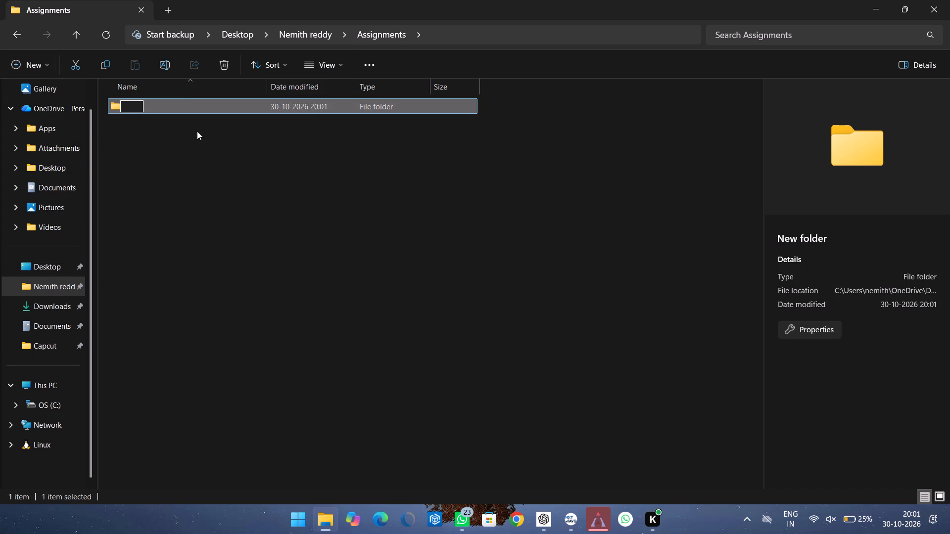
pyautogui.hotkey('shift', 'a')
pyautogui.write('DS')
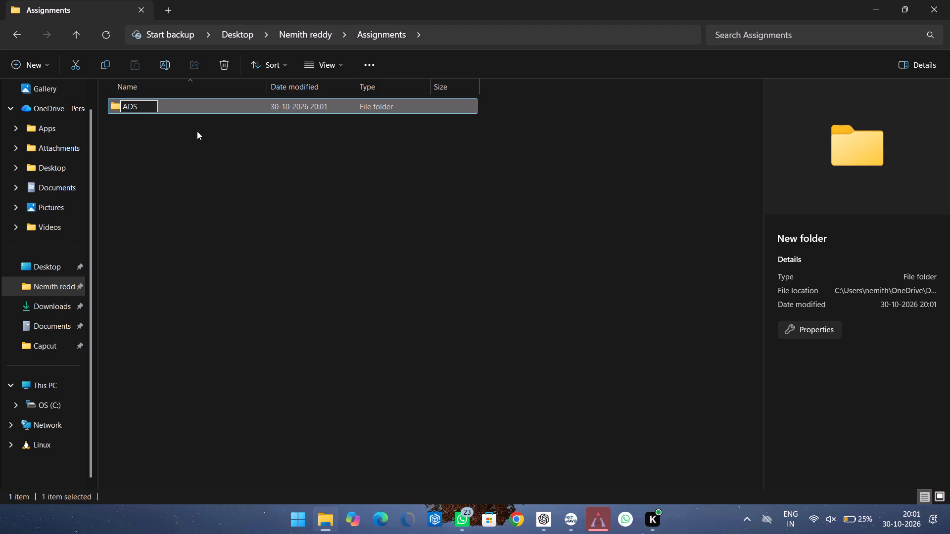
pyautogui.press('Return')
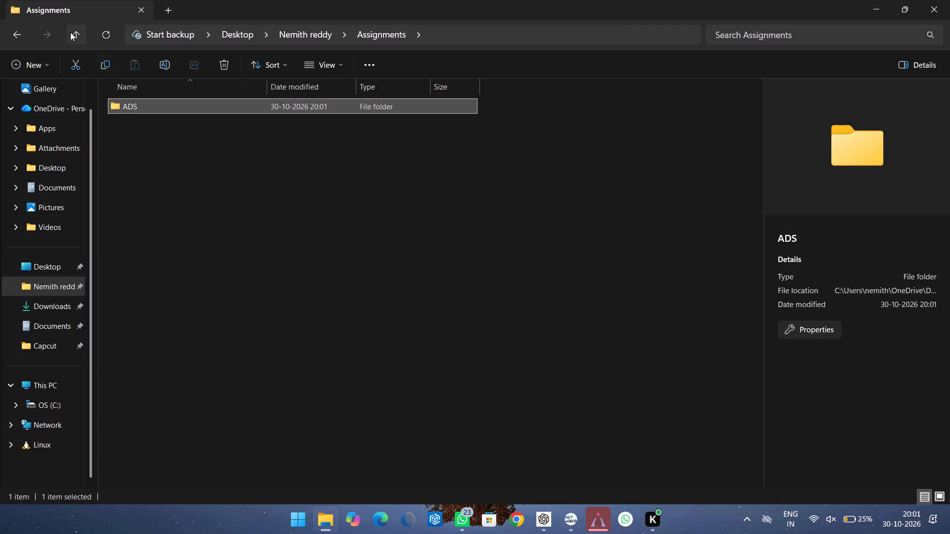
# Create a second subfolder named "Node js" in the Assignments folder.
pyautogui.click(43, 64)
pyautogui.click(94, 93)
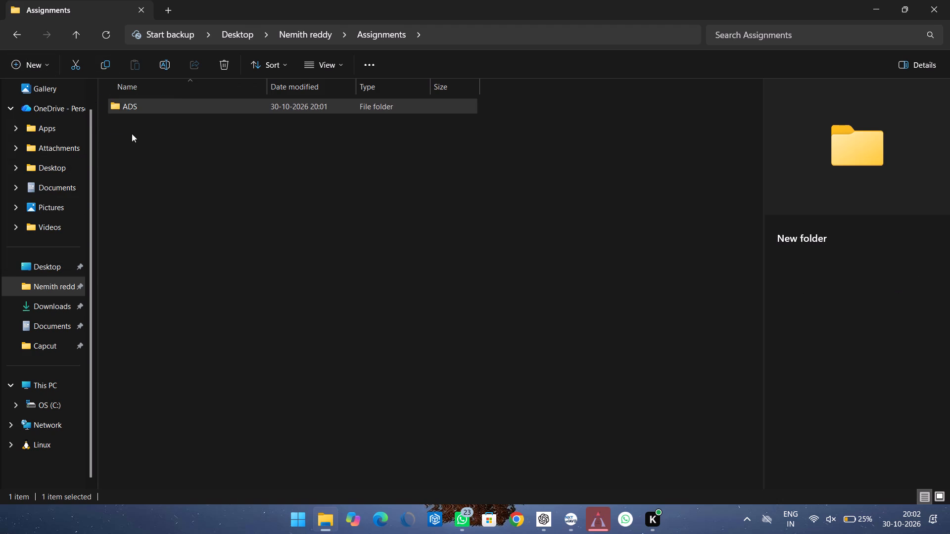
pyautogui.press('BackSpace')
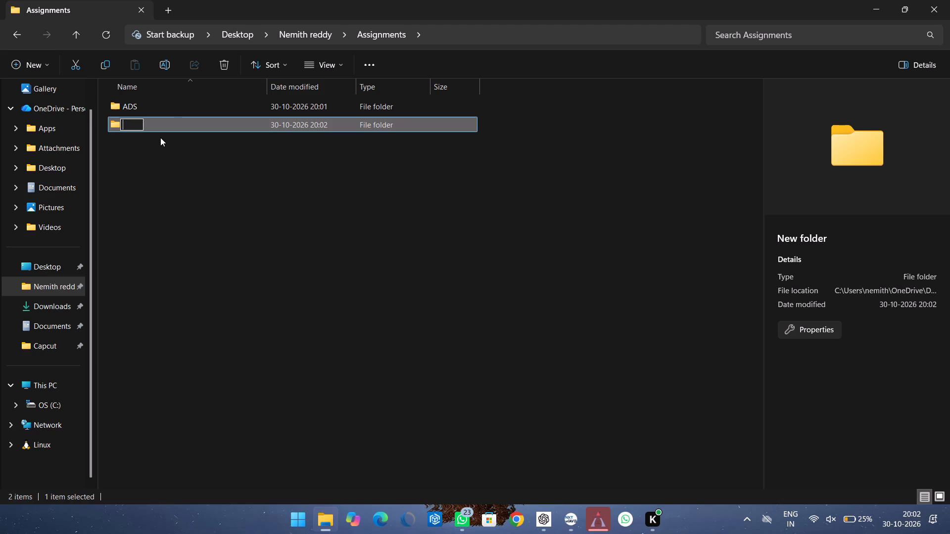
pyautogui.hotkey('shift', 'n')
pyautogui.write('ode js')
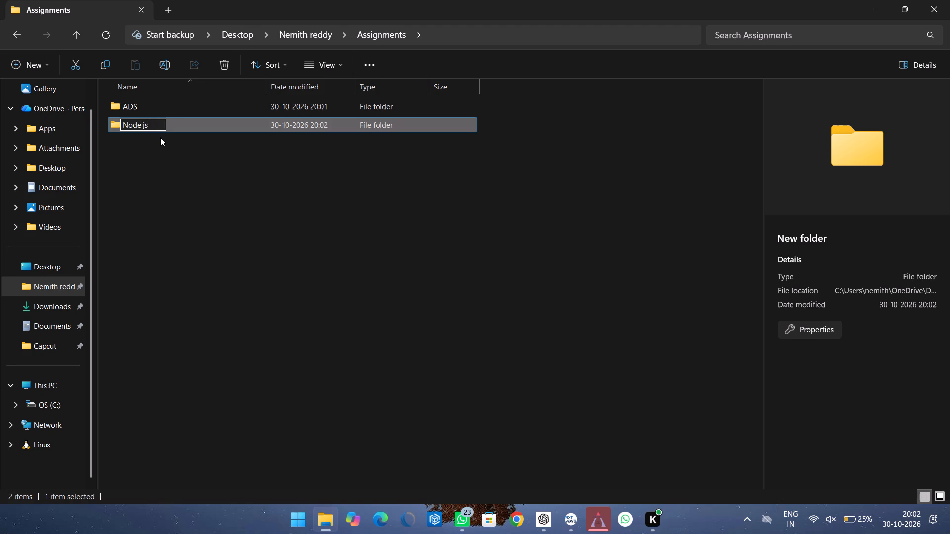
pyautogui.press('Return')
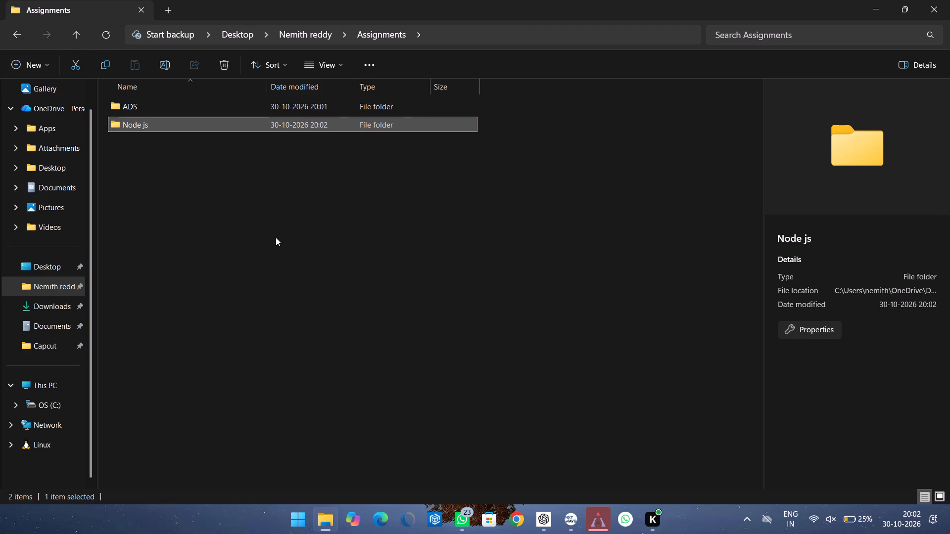
# Rename the ADS subfolder as "Data Structures".
pyautogui.click(270, 108)
pyautogui.click(264, 103)
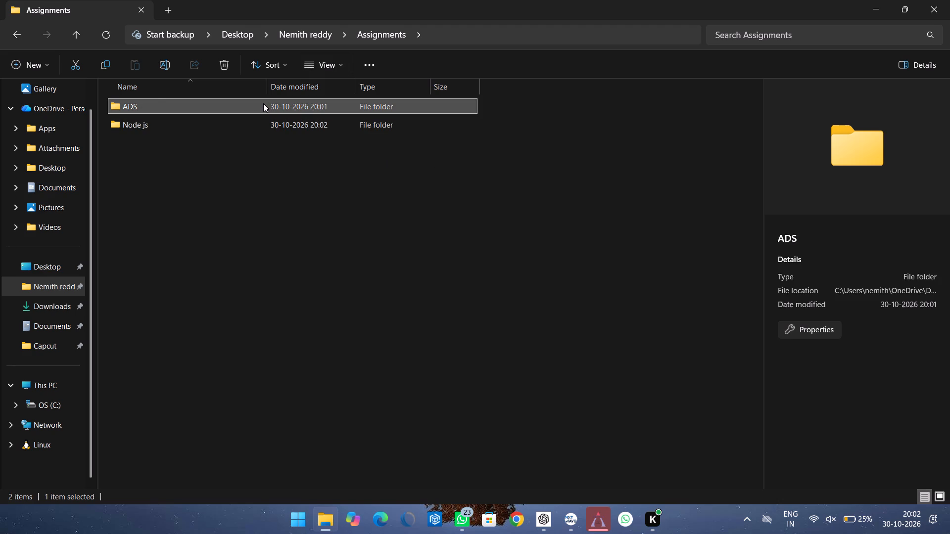
pyautogui.press('BackSpace')
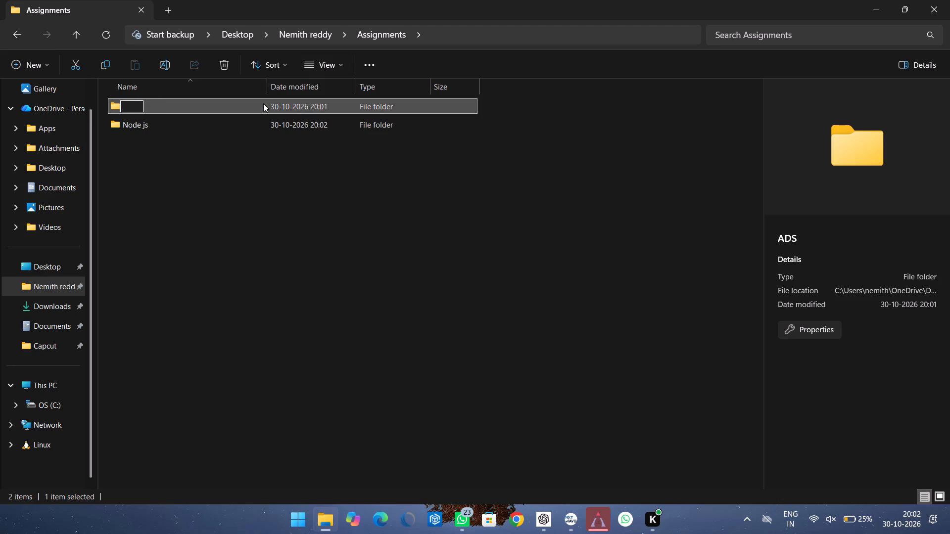
pyautogui.write('Ad')
pyautogui.press('BackSpace')
pyautogui.press('BackSpace')
pyautogui.write('Data Structures')
pyautogui.press('Return')
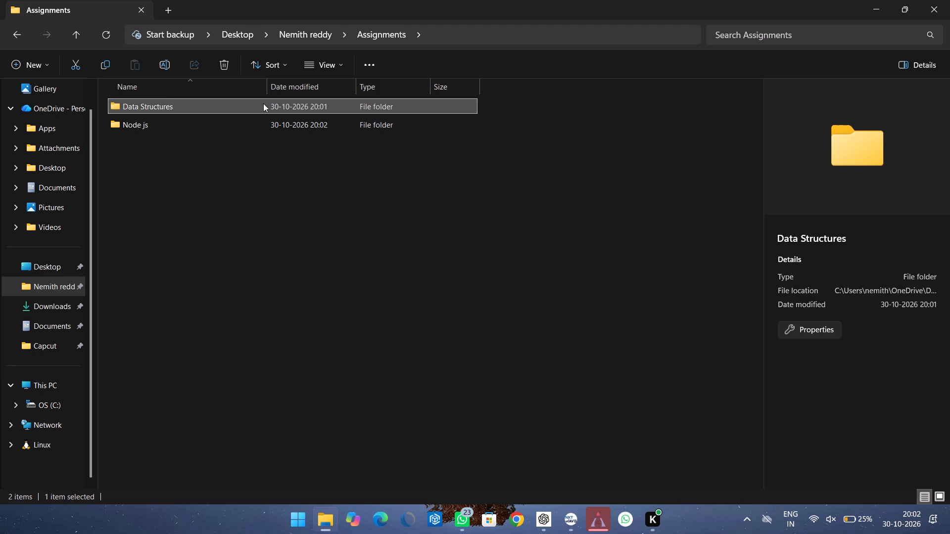
pyautogui.click(260, 232)
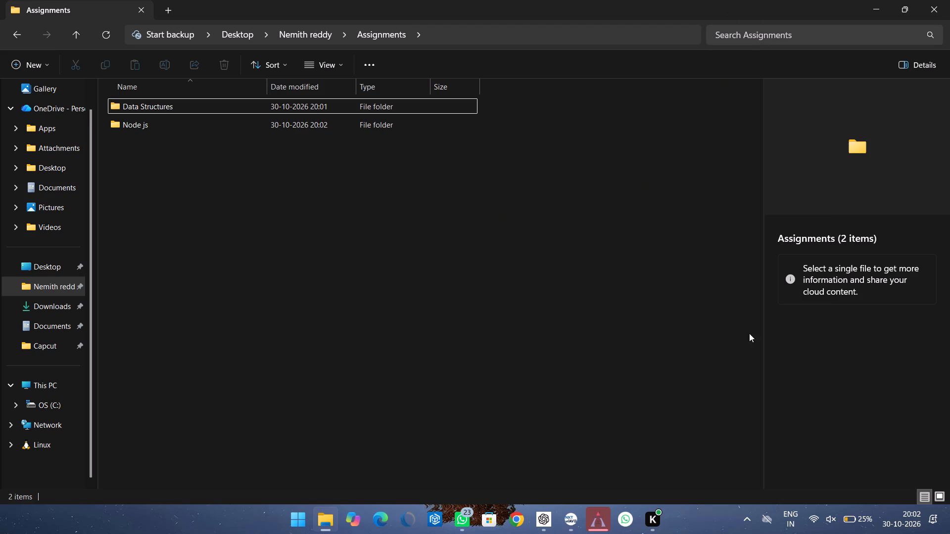
# Look through the Certificates, Personal Documents, Desktop and Documents folders for the assignment template file.
pyautogui.click(23, 30)
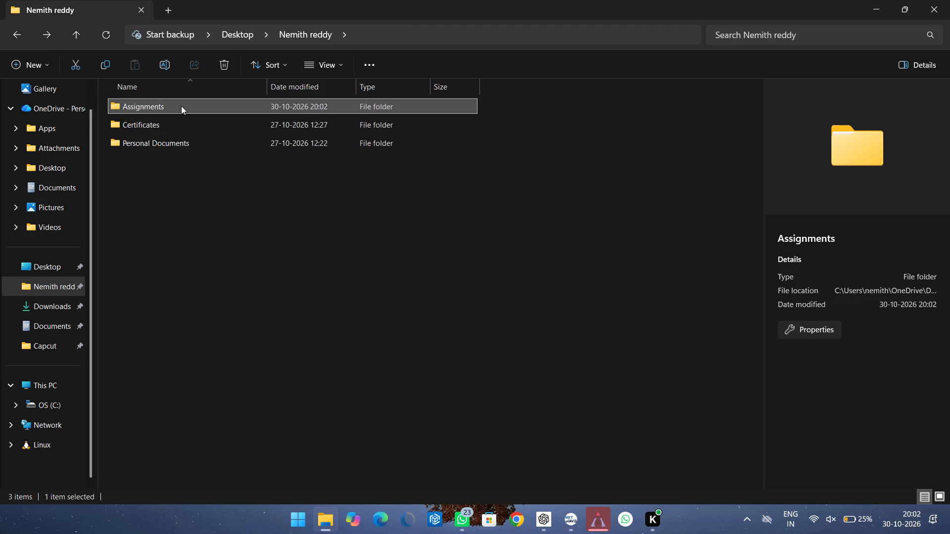
pyautogui.doubleClick(177, 129)
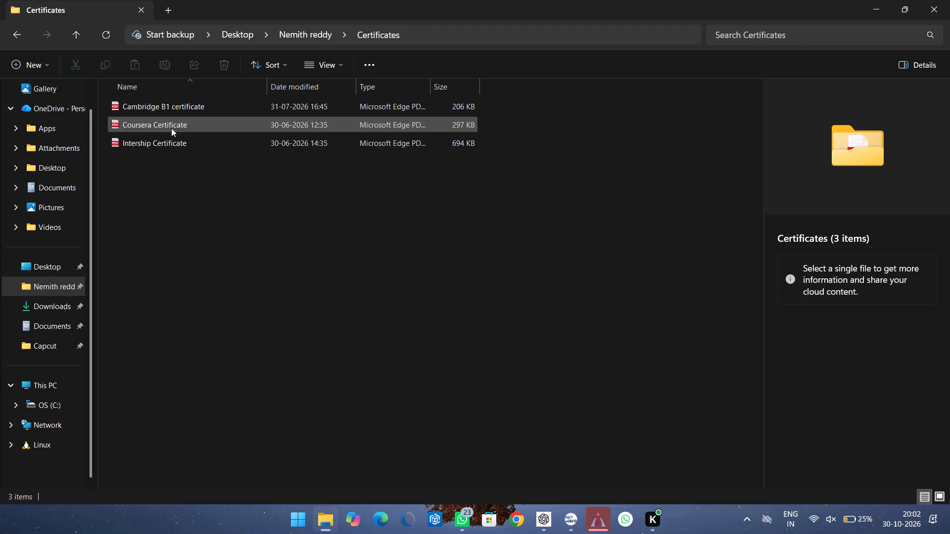
pyautogui.click(15, 37)
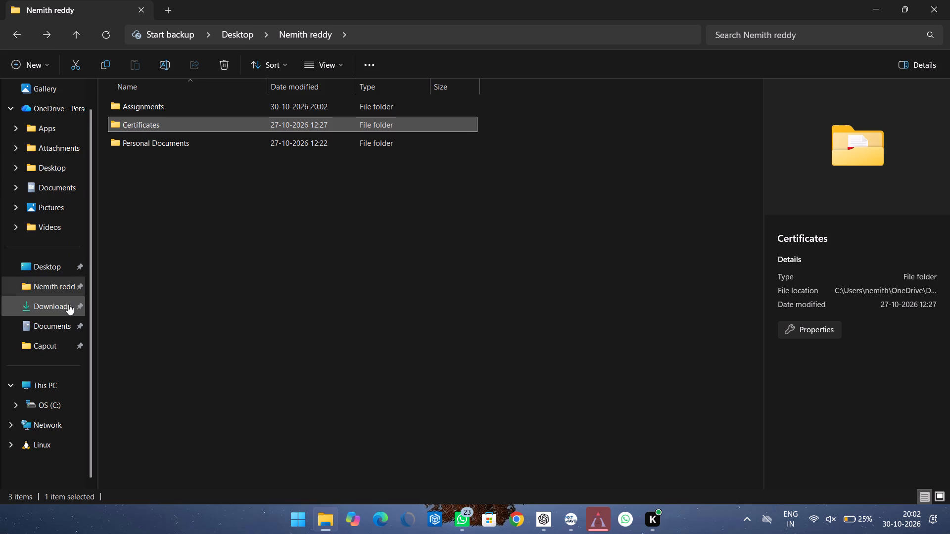
pyautogui.click(62, 322)
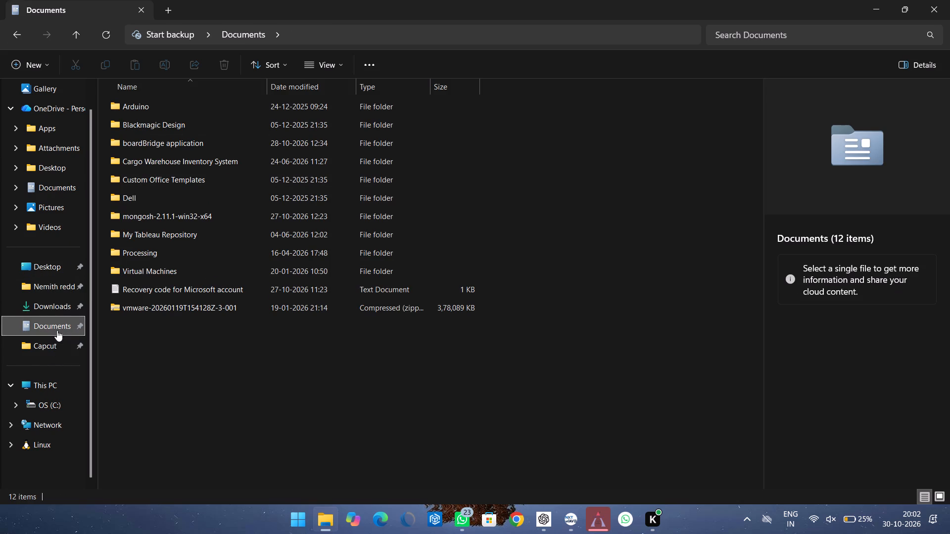
pyautogui.click(64, 283)
pyautogui.click(63, 258)
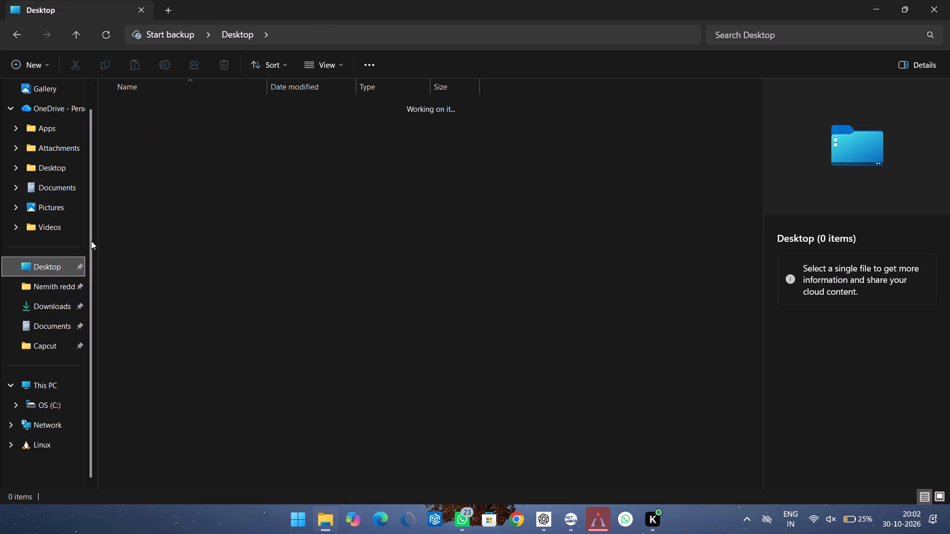
pyautogui.doubleClick(197, 140)
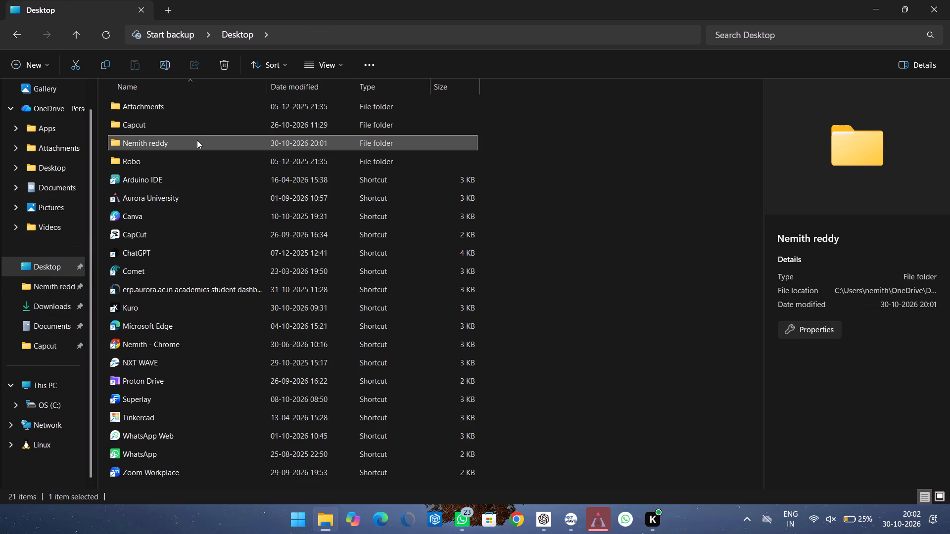
pyautogui.doubleClick(189, 139)
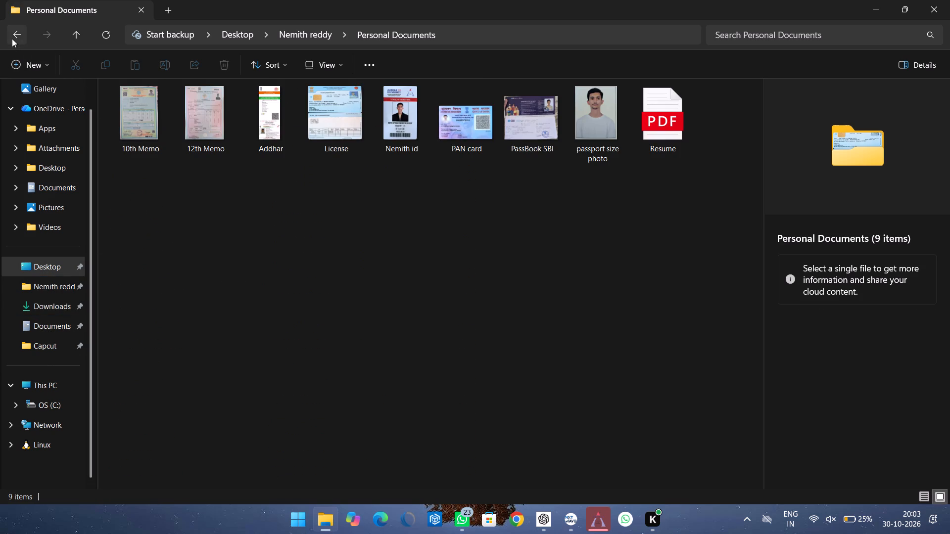
pyautogui.click(11, 38)
pyautogui.doubleClick(199, 123)
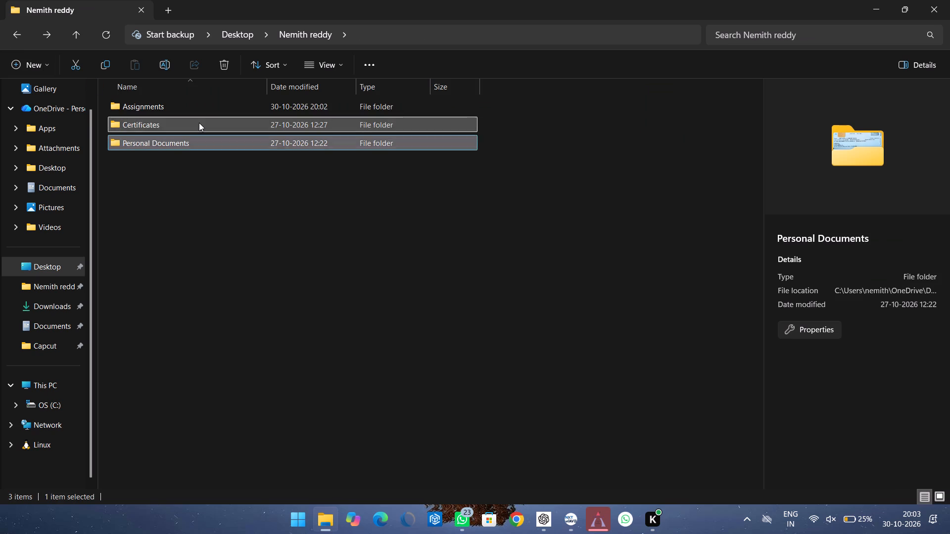
pyautogui.click(23, 33)
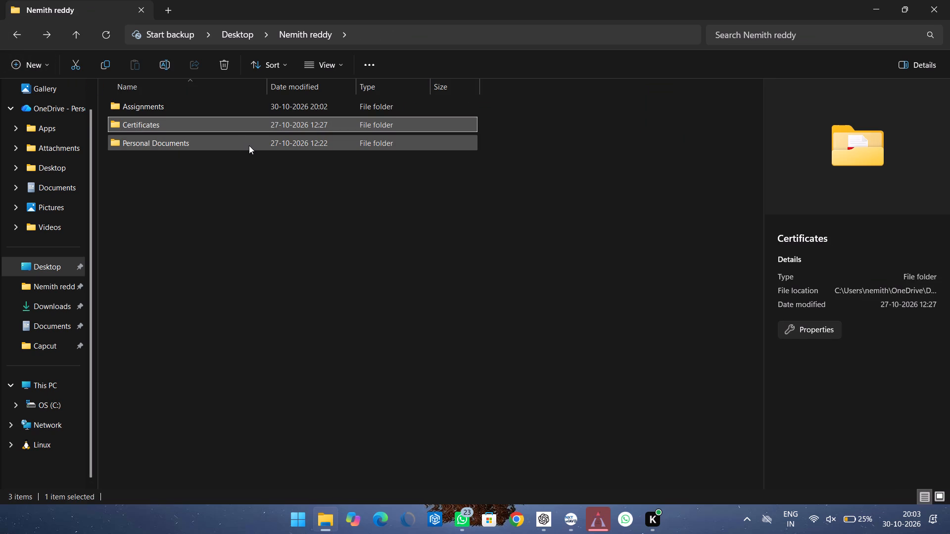
pyautogui.click(34, 212)
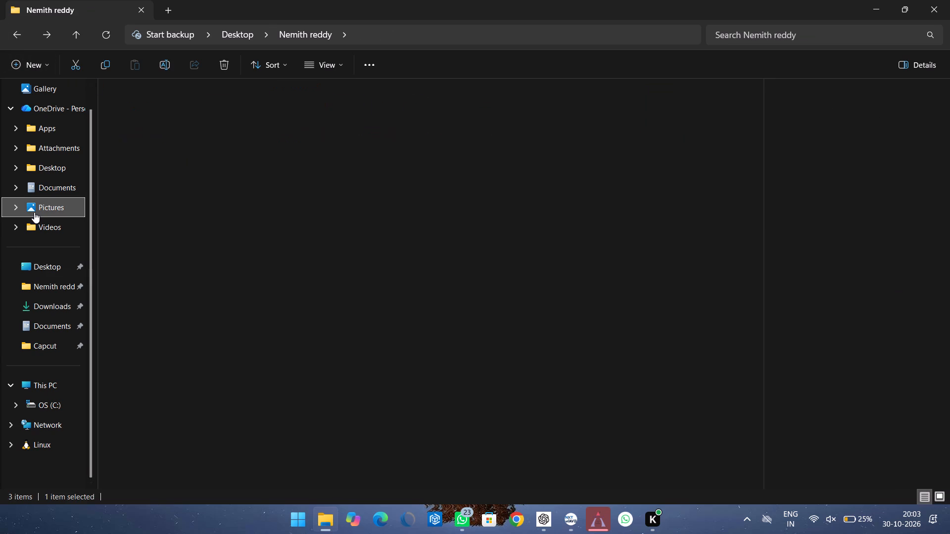
pyautogui.click(48, 181)
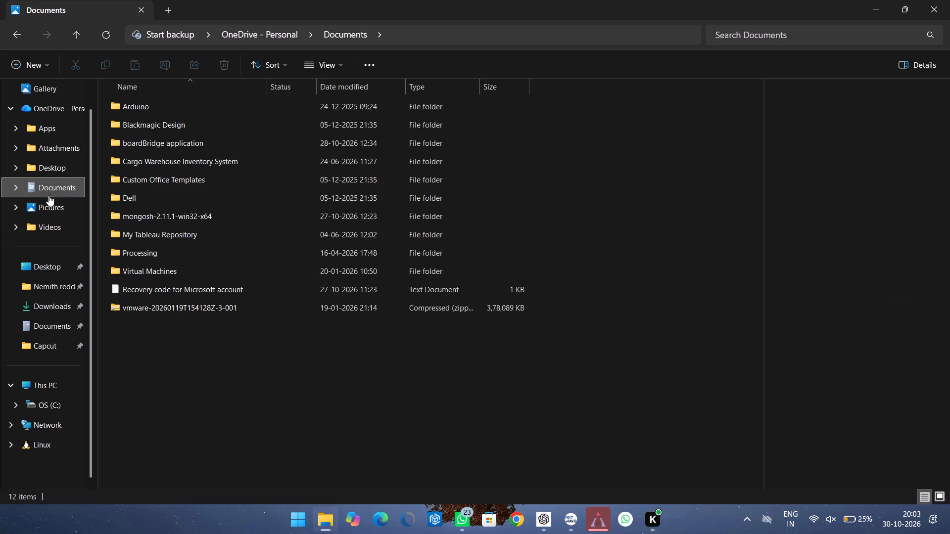
# Move the Assignment Format Word document from the Format folder in Pictures into the Assignments folder.
pyautogui.click(49, 204)
pyautogui.doubleClick(268, 130)
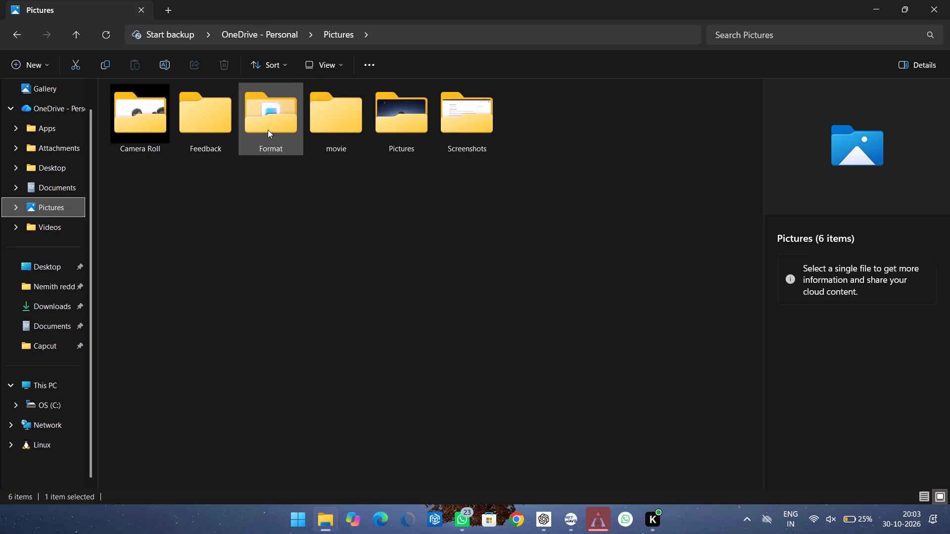
pyautogui.click(249, 96)
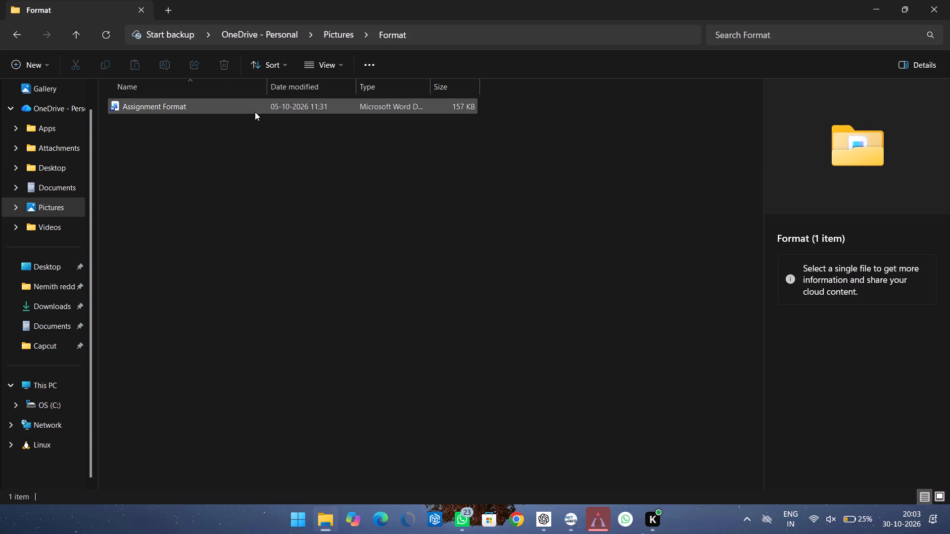
pyautogui.click(255, 112)
pyautogui.hotkey('ctrl', 'x')
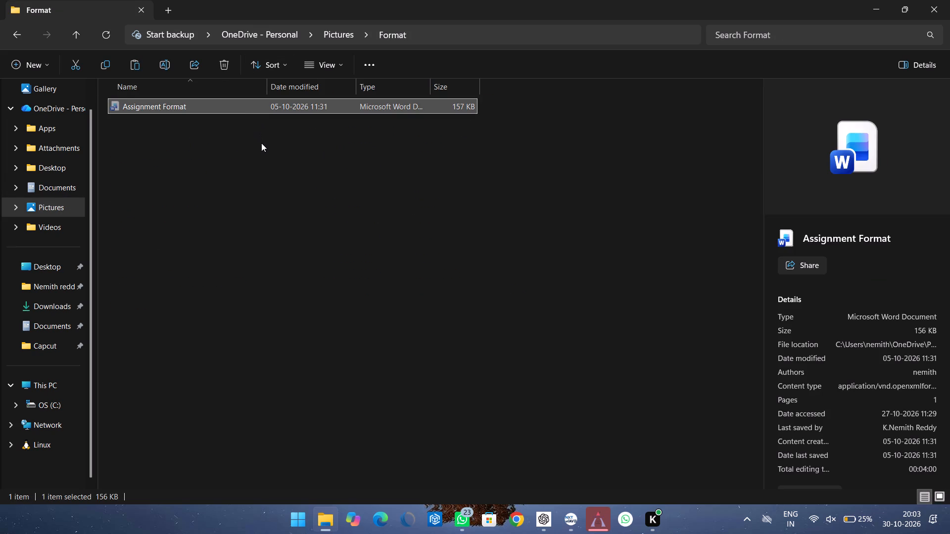
pyautogui.click(237, 107)
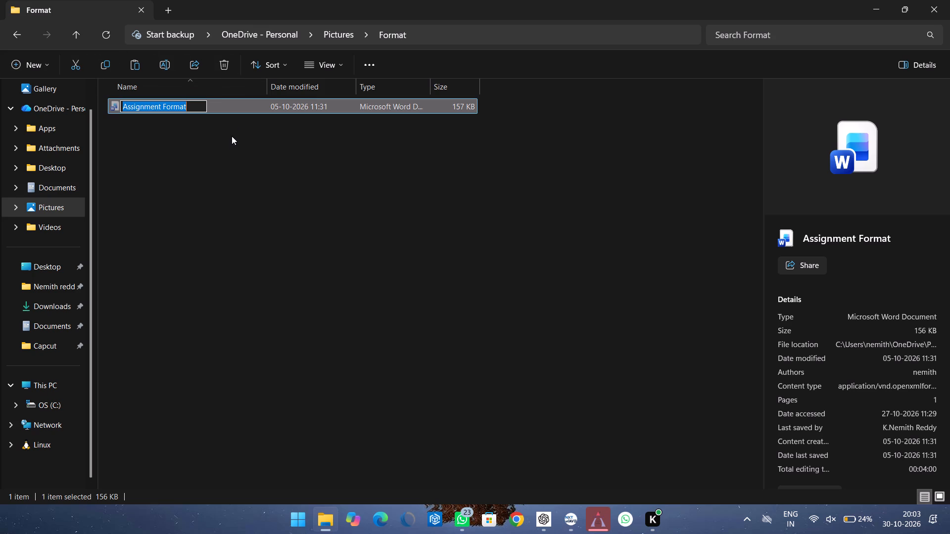
pyautogui.hotkey('ctrl', 'x')
pyautogui.click(259, 163)
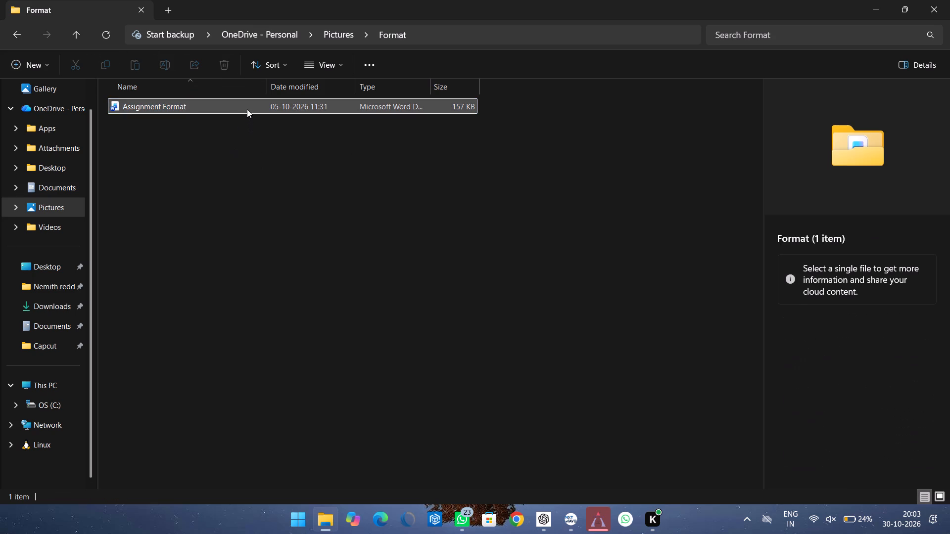
pyautogui.click(247, 107)
pyautogui.hotkey('ctrl', 'x')
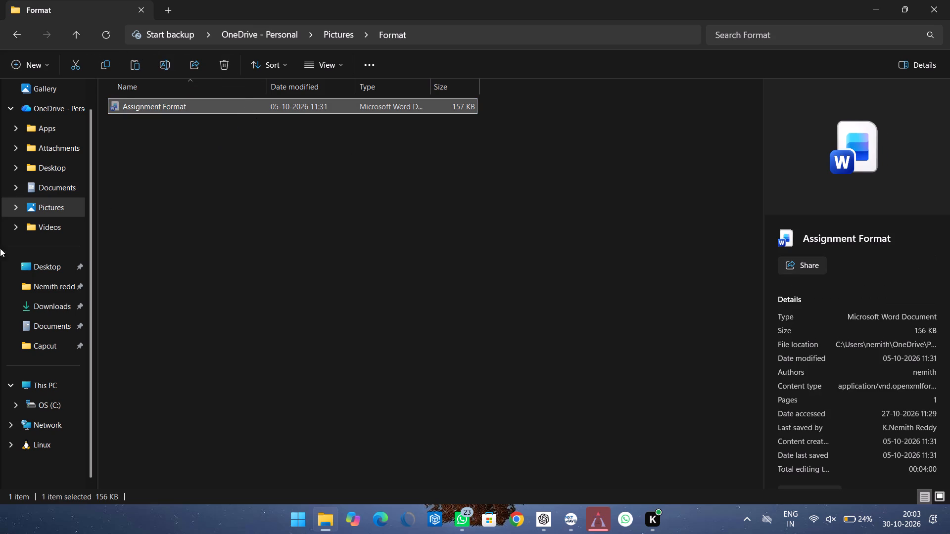
pyautogui.click(44, 284)
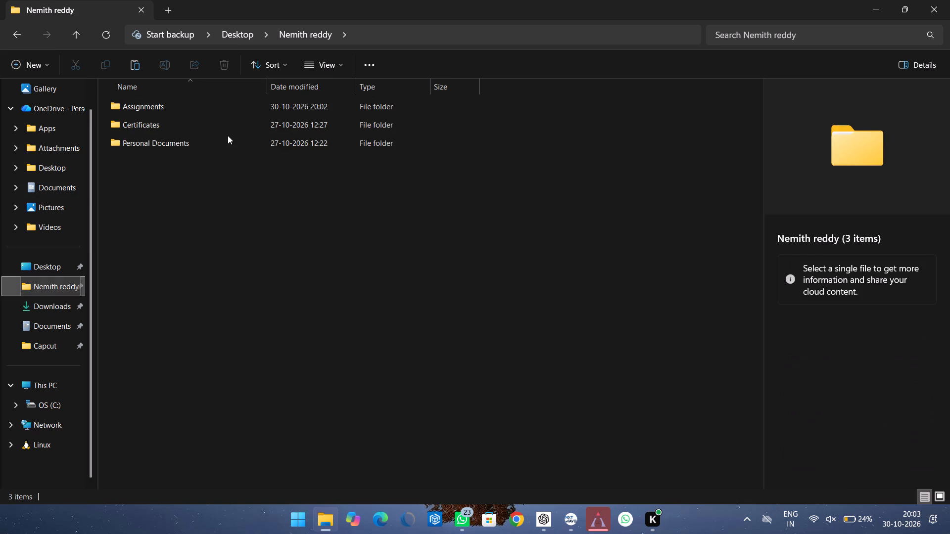
pyautogui.doubleClick(223, 107)
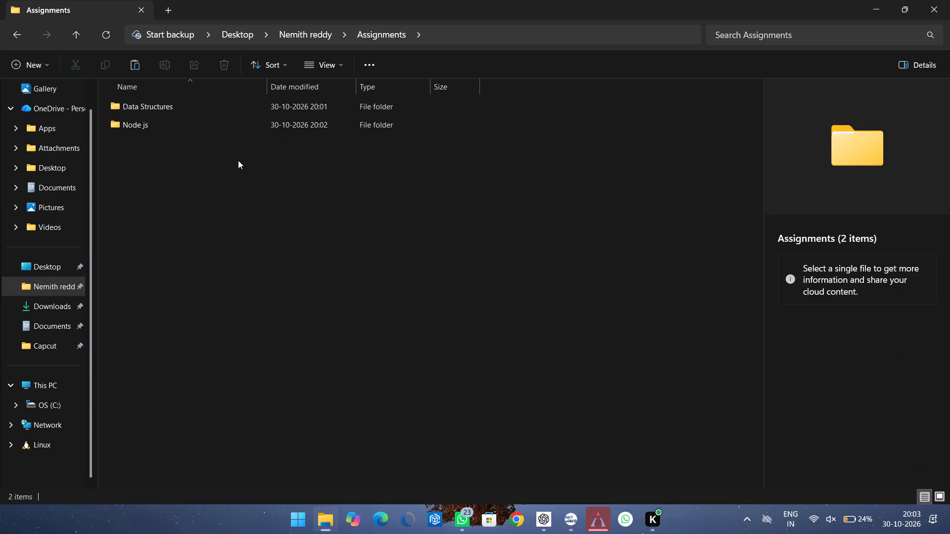
pyautogui.hotkey('ctrl', 'v')
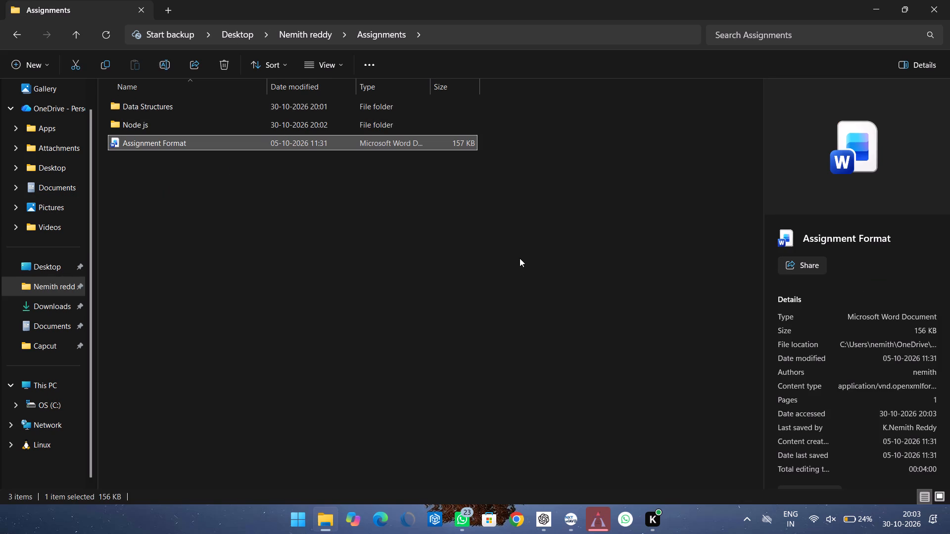
# Open the Assignment Format document in Word and set Year & Term to II&II.
pyautogui.click(554, 265)
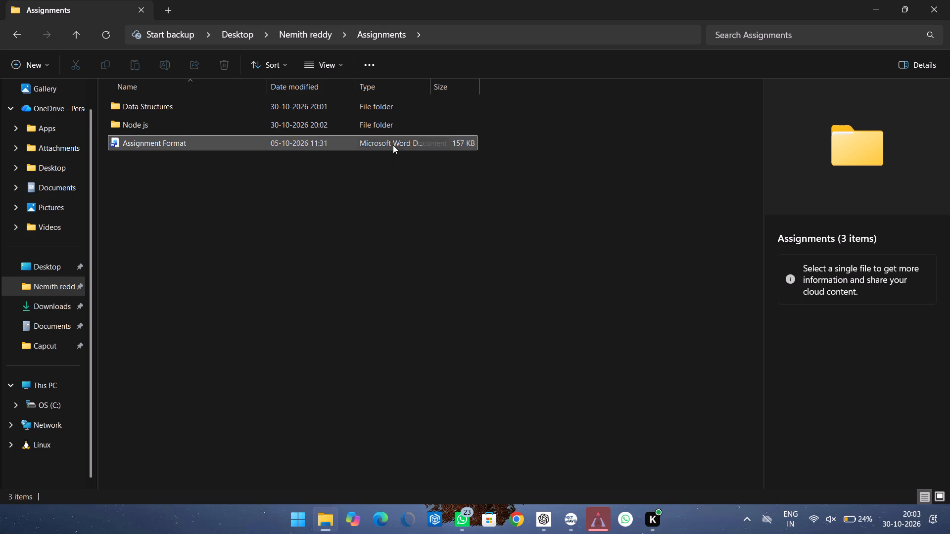
pyautogui.doubleClick(396, 141)
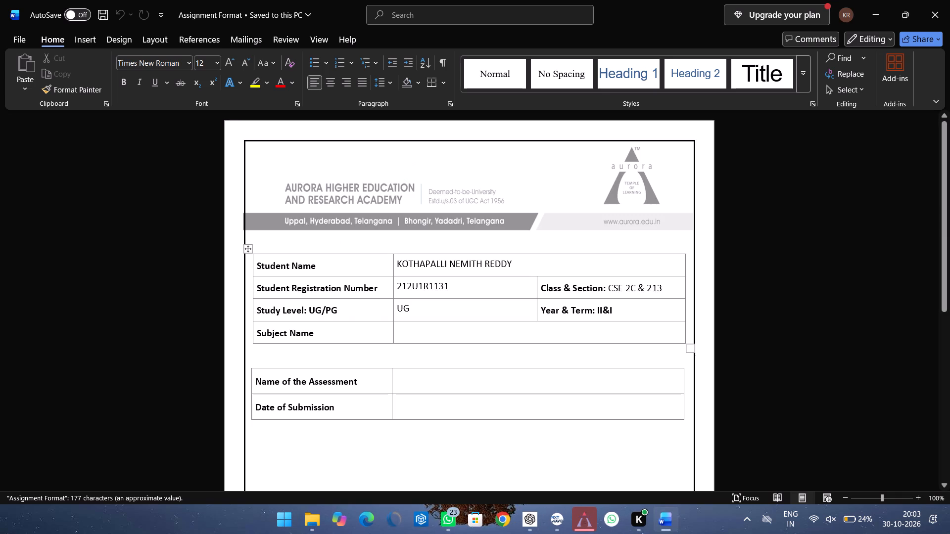
pyautogui.click(621, 313)
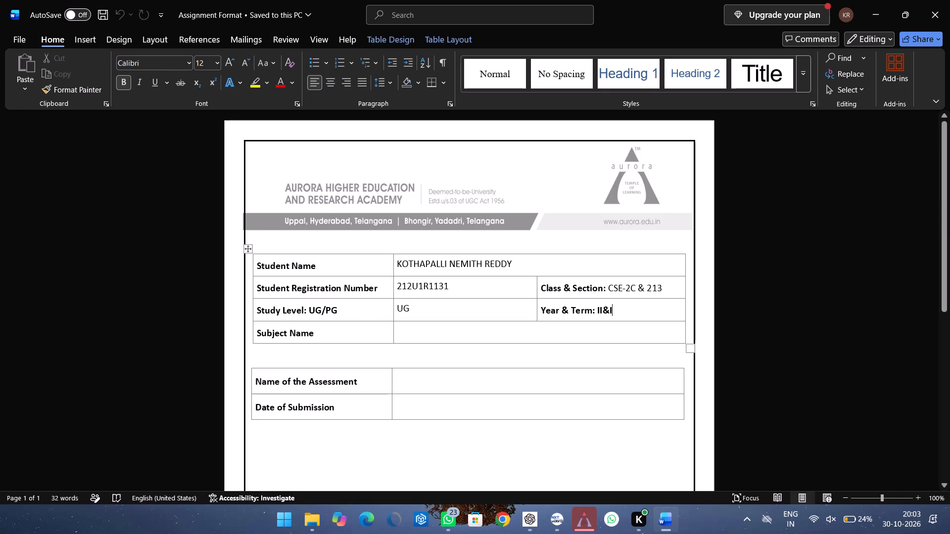
pyautogui.press('i')
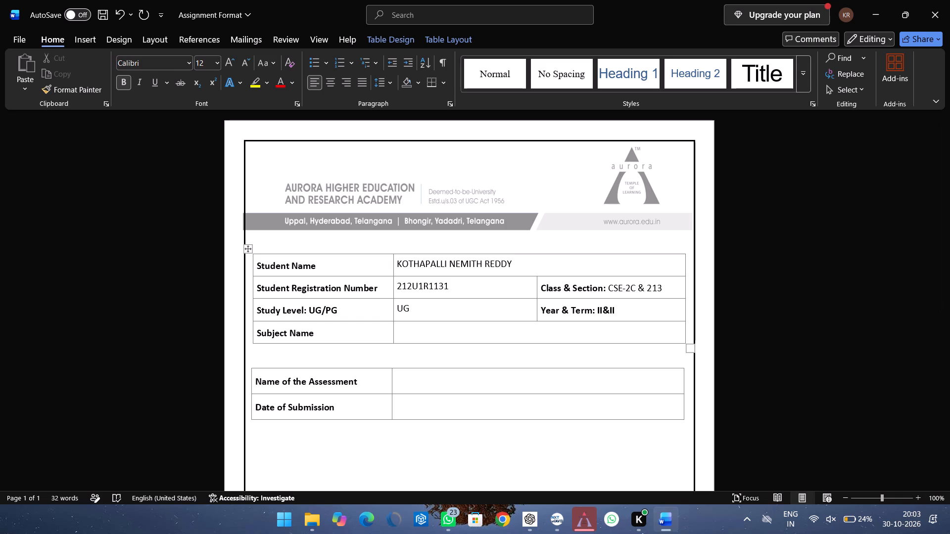
# Fill the Subject Name cell with "Backend Development Fundamentals", copied from that course's heading in the Aurora University assessments app.
pyautogui.click(491, 333)
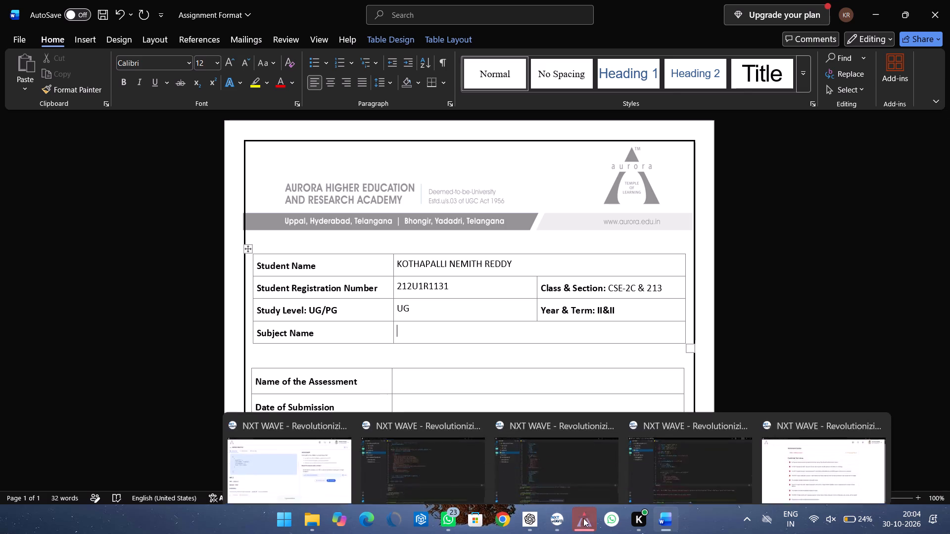
pyautogui.click(571, 479)
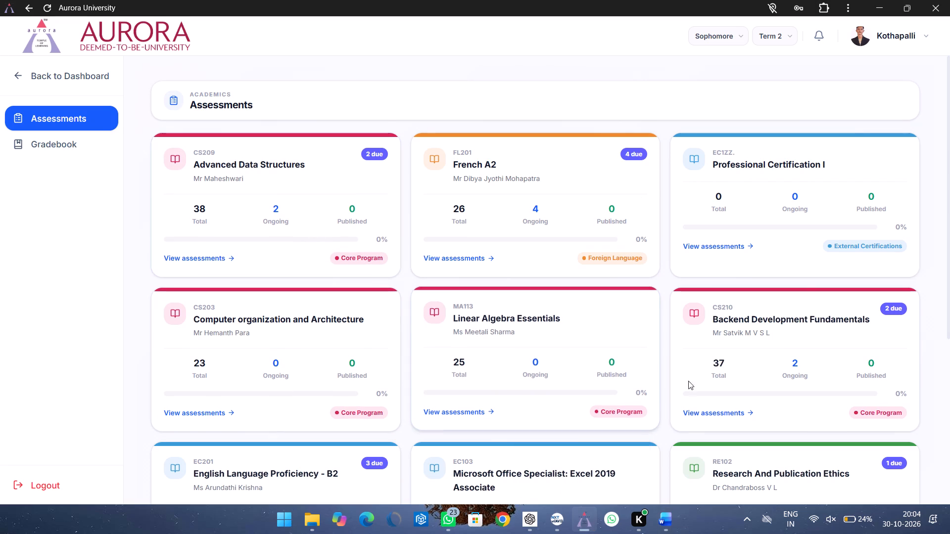
pyautogui.click(748, 355)
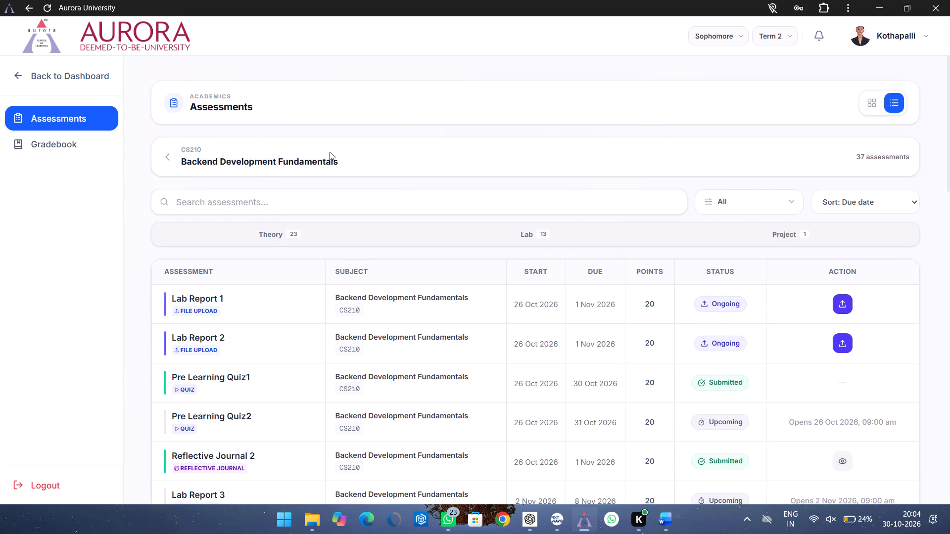
pyautogui.moveTo(348, 161); pyautogui.dragTo(186, 164)
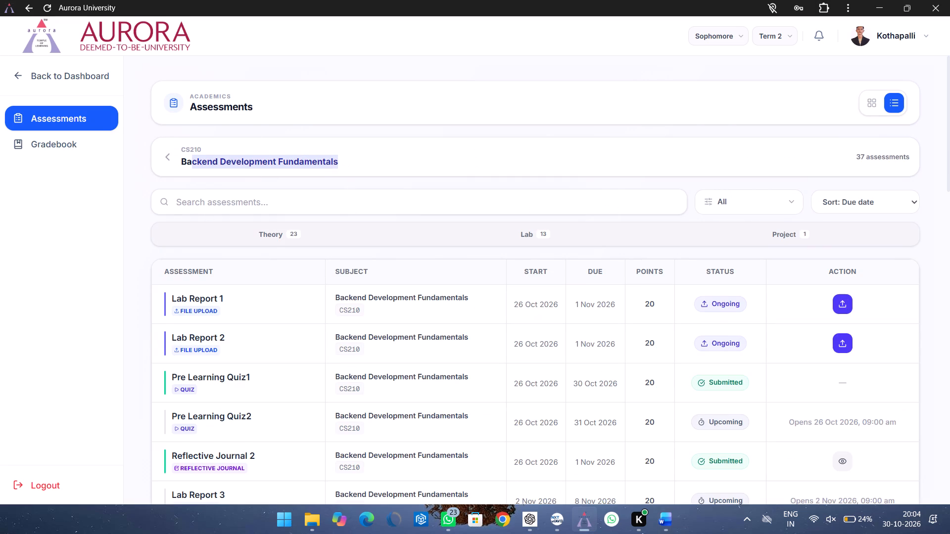
pyautogui.moveTo(186, 164); pyautogui.dragTo(179, 159)
pyautogui.hotkey('ctrl', 'c')
pyautogui.hotkey('alt', 'Tab')
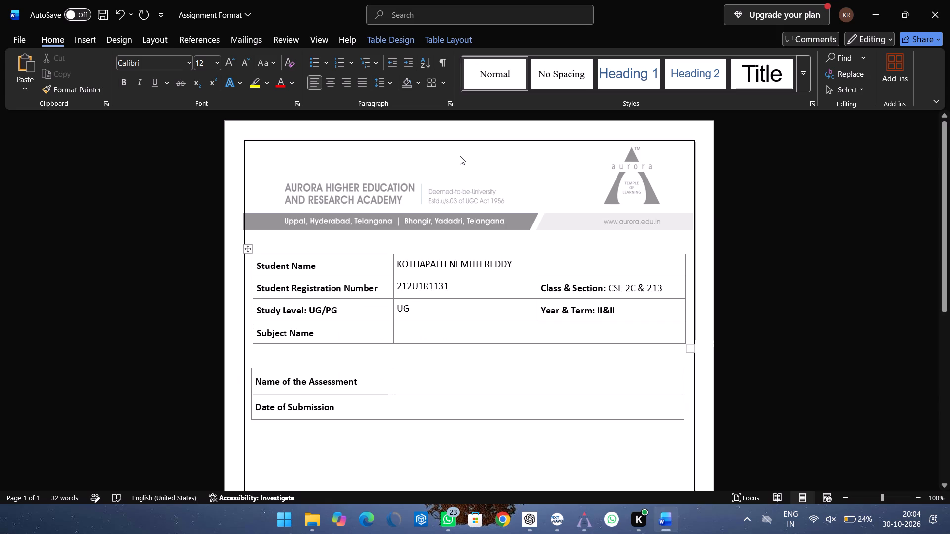
pyautogui.hotkey('ctrl', 'v')
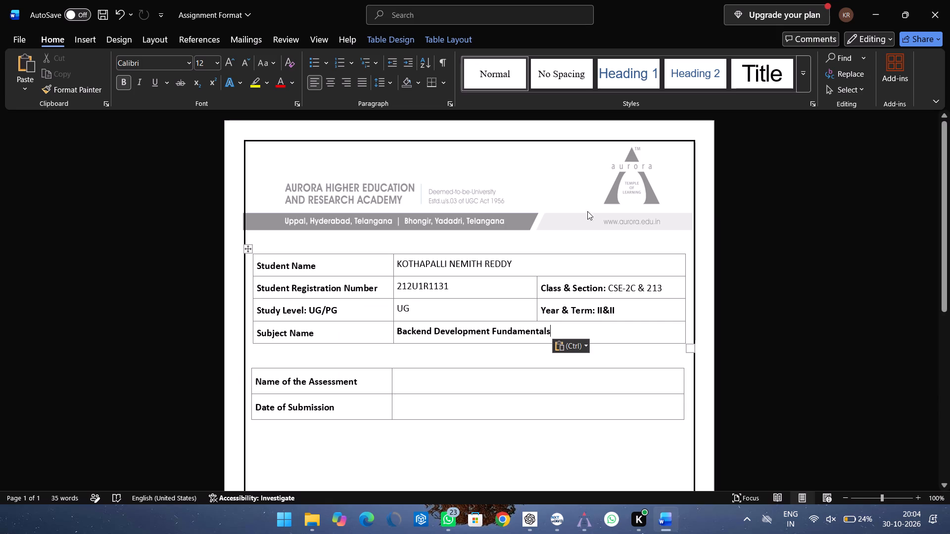
# Enter "Lab Report-1" as the Name of the Assessment in the Word document.
pyautogui.click(468, 385)
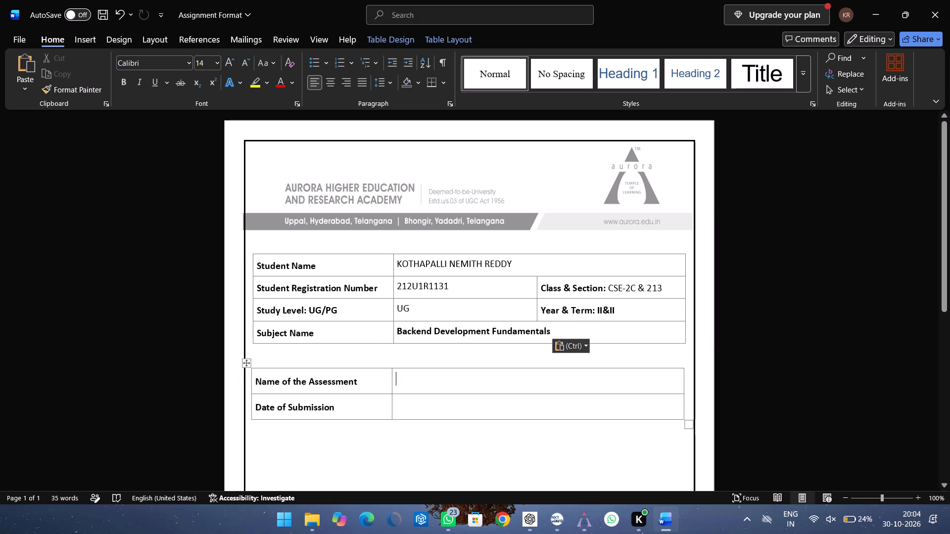
pyautogui.write('Lab')
pyautogui.press('space')
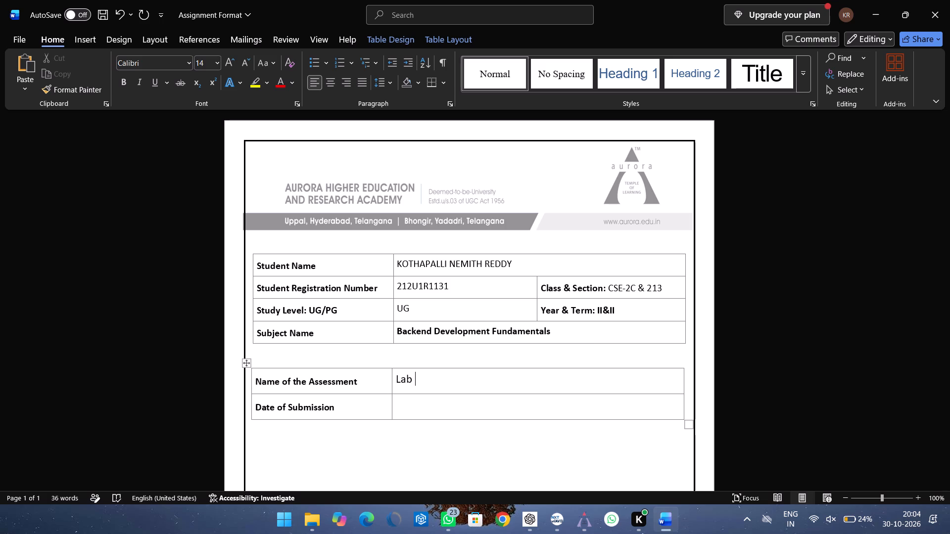
pyautogui.write('Report')
pyautogui.write('-1')
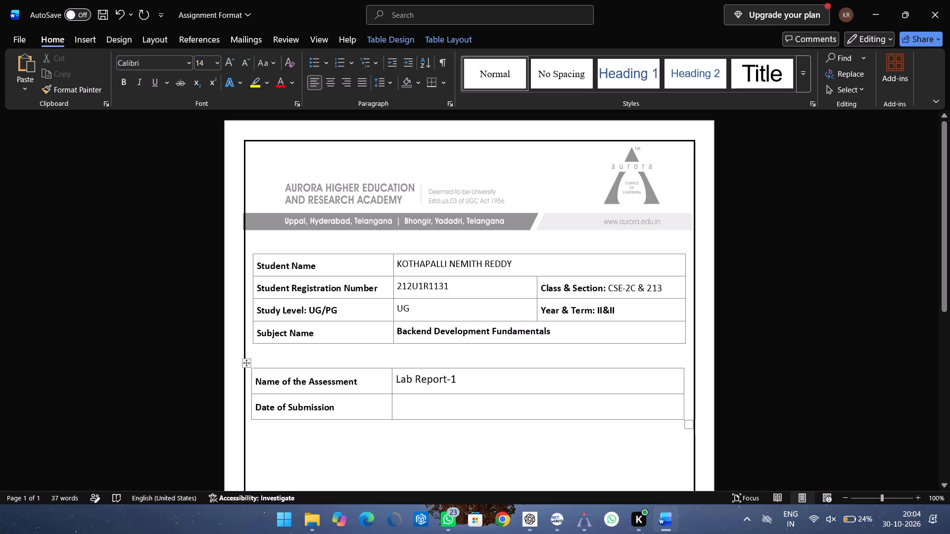
# Enter 31-10-2026 as the Date of Submission in the assessment details table.
pyautogui.click(483, 408)
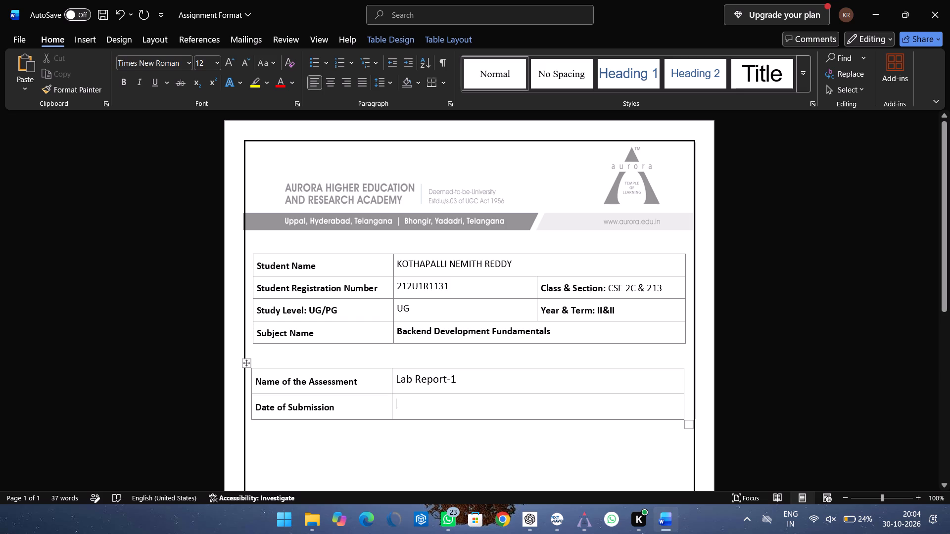
pyautogui.write('31')
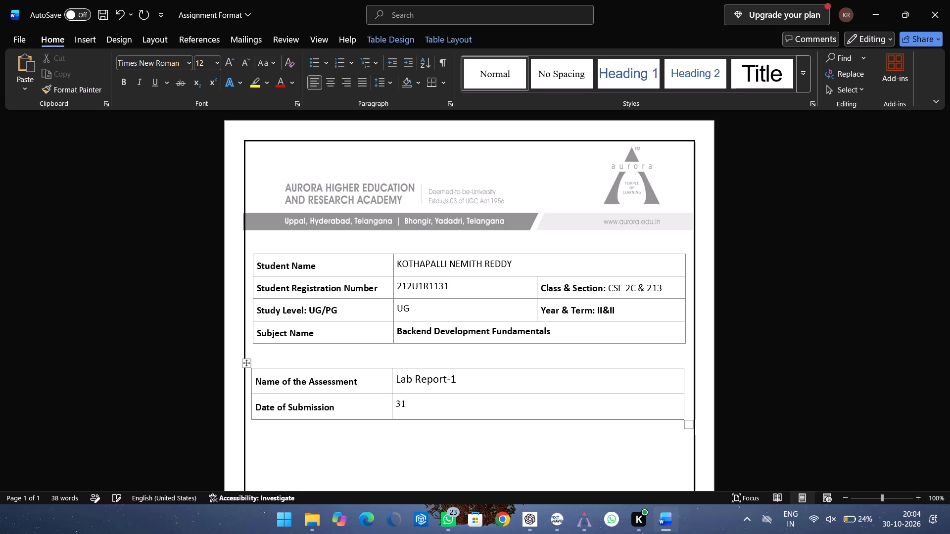
pyautogui.press('-')
pyautogui.write('10-2026')
# Add a blank line below the assessment details table.
pyautogui.scroll(-5, 483, 408)
pyautogui.click(354, 311)
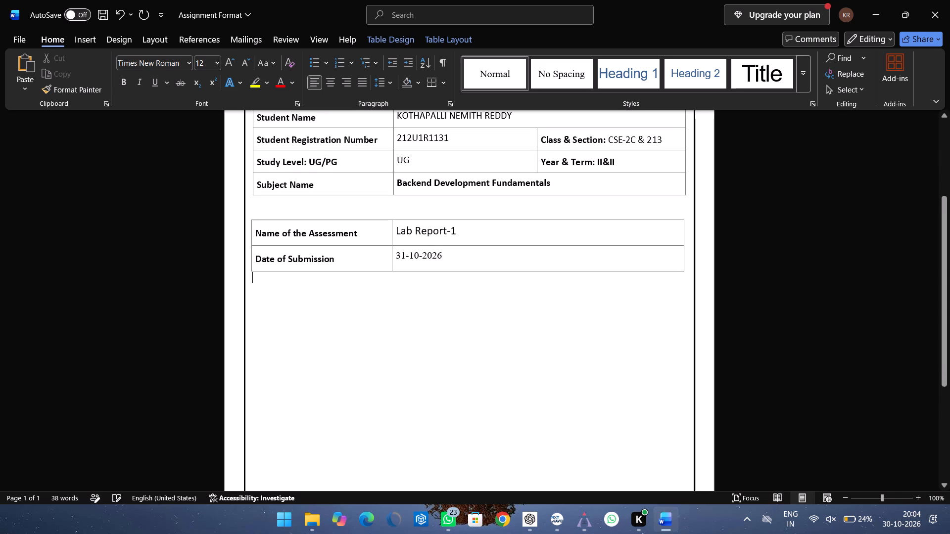
pyautogui.press('Return')
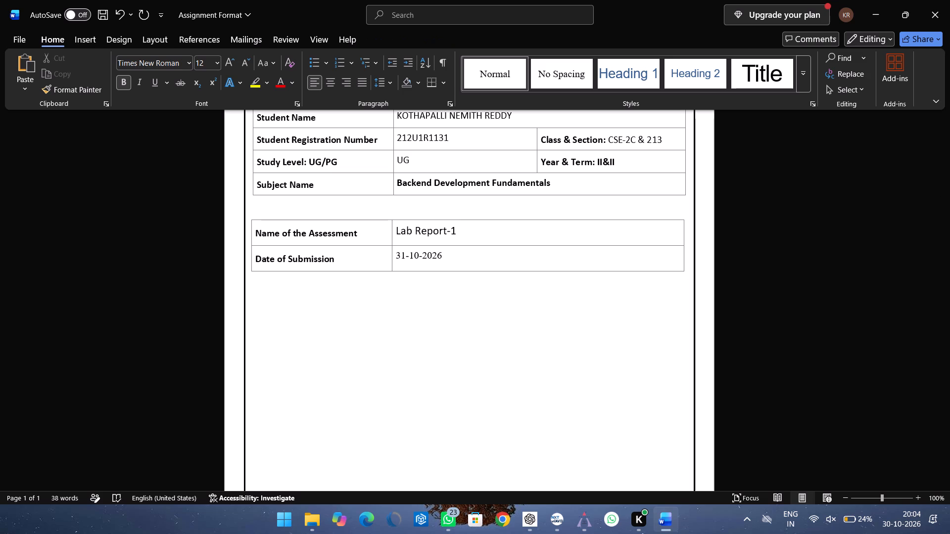
pyautogui.scroll(-1, 354, 311)
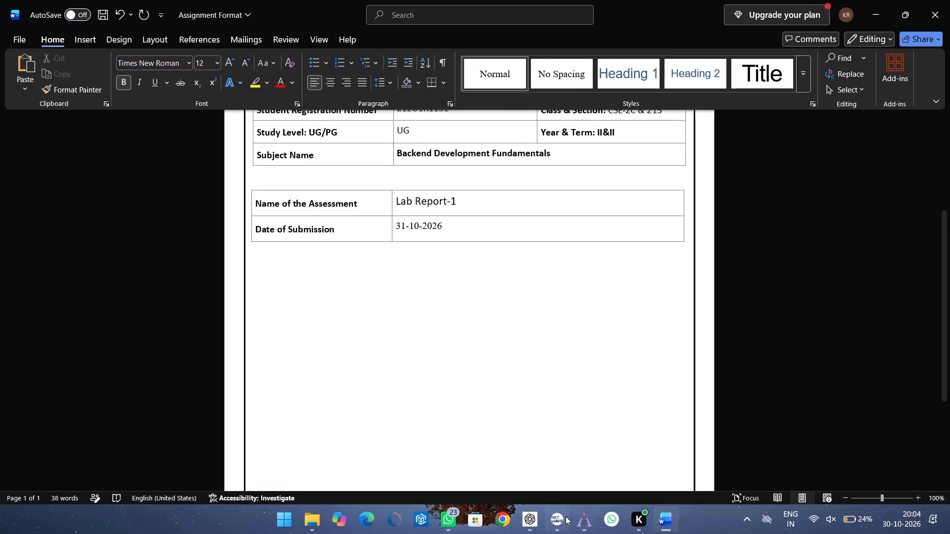
# Check the NxtWave coding practice window, and close one NxtWave code editor window and the WhatsApp window.
pyautogui.click(566, 516)
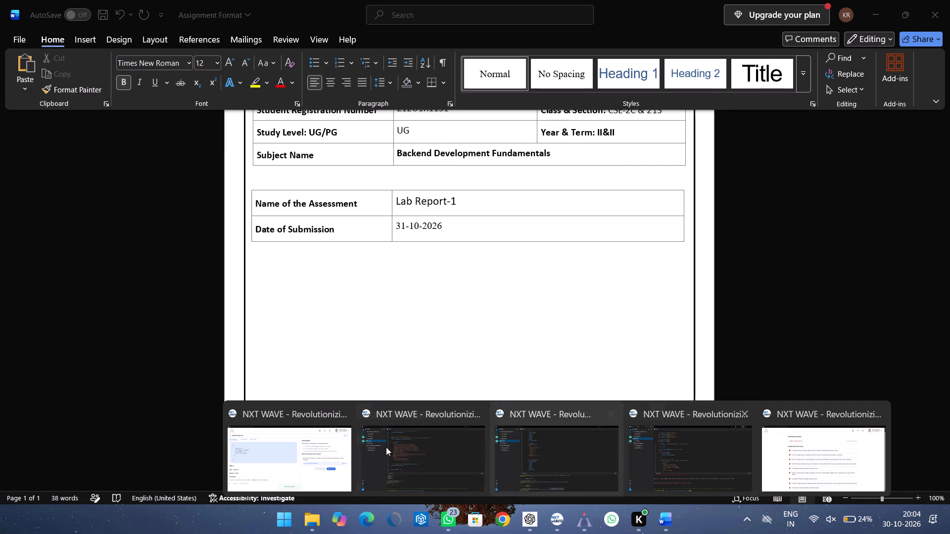
pyautogui.click(273, 474)
pyautogui.click(13, 75)
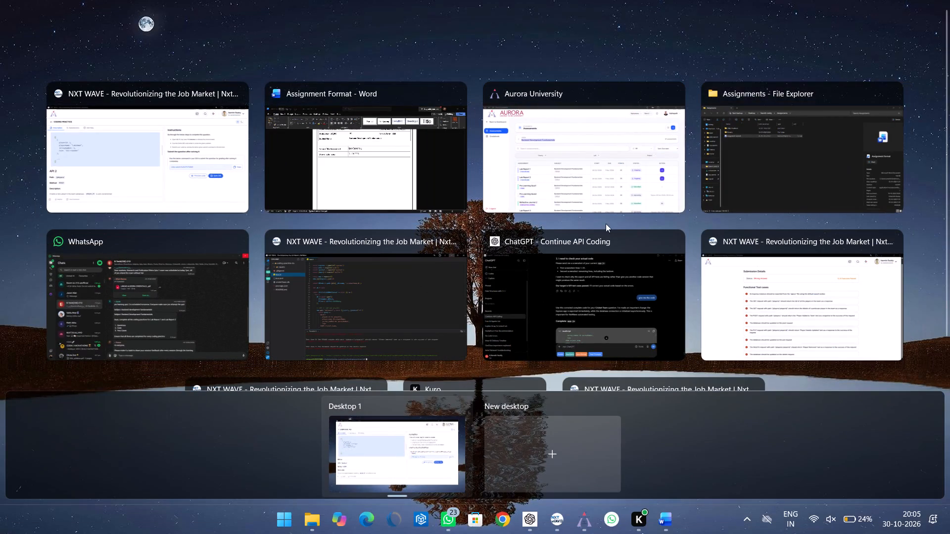
pyautogui.click(454, 244)
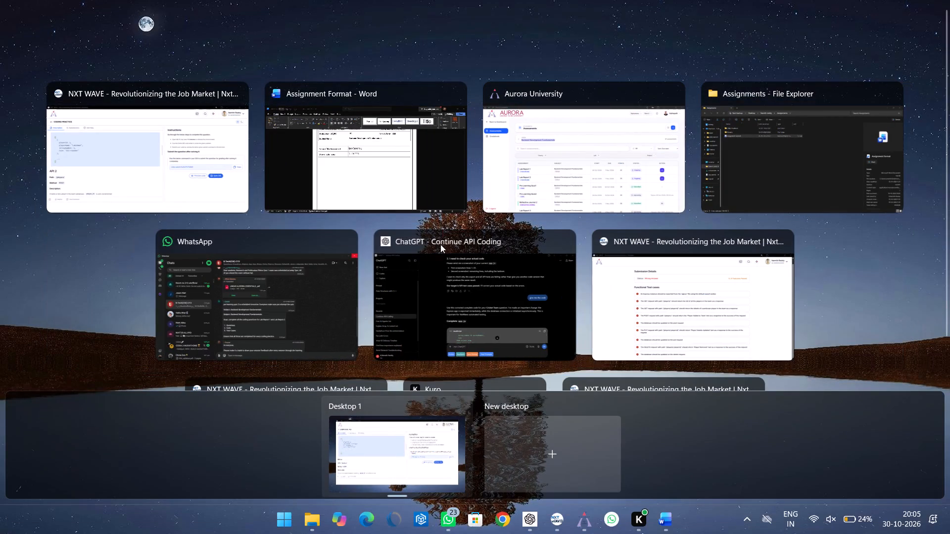
pyautogui.click(344, 238)
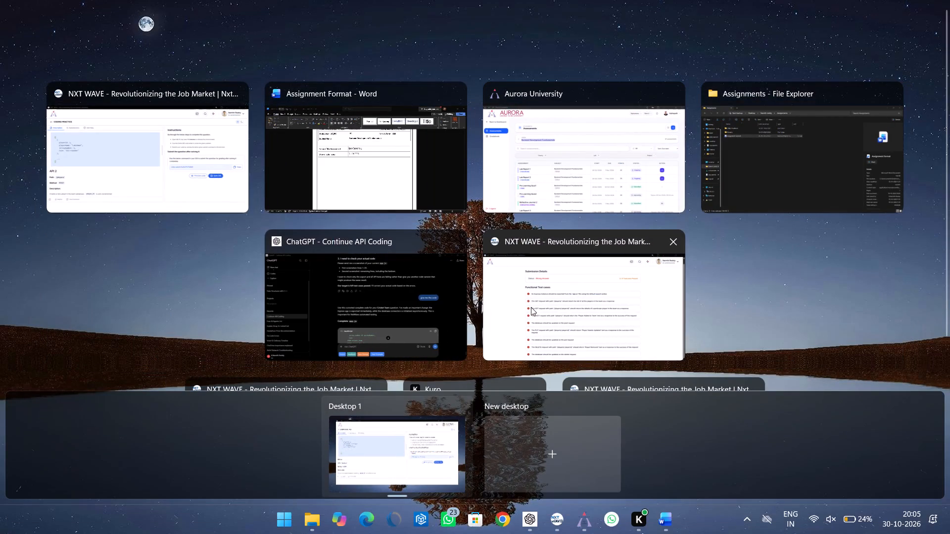
# Look through the course assessments in the Aurora University app, including the lists for Advanced Data Structures and Linear Algebra Essentials.
pyautogui.click(529, 178)
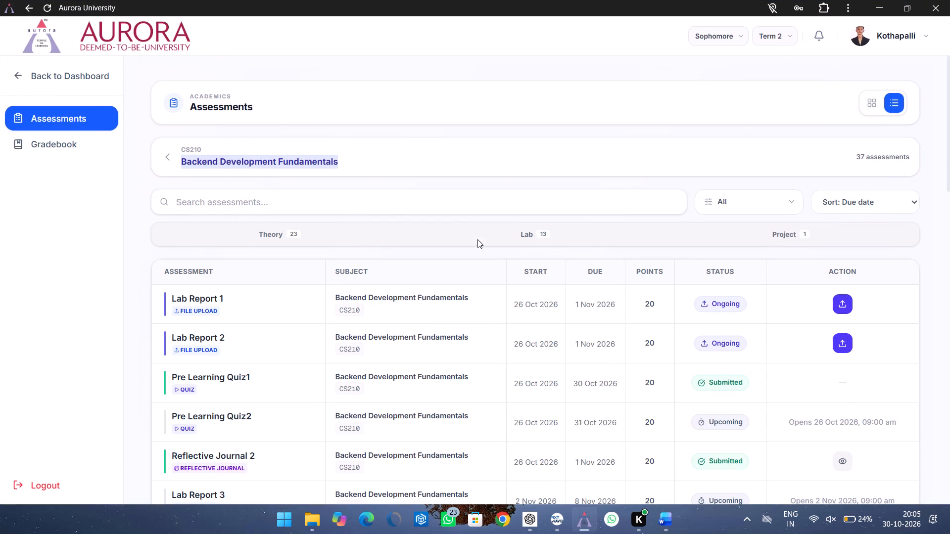
pyautogui.click(165, 158)
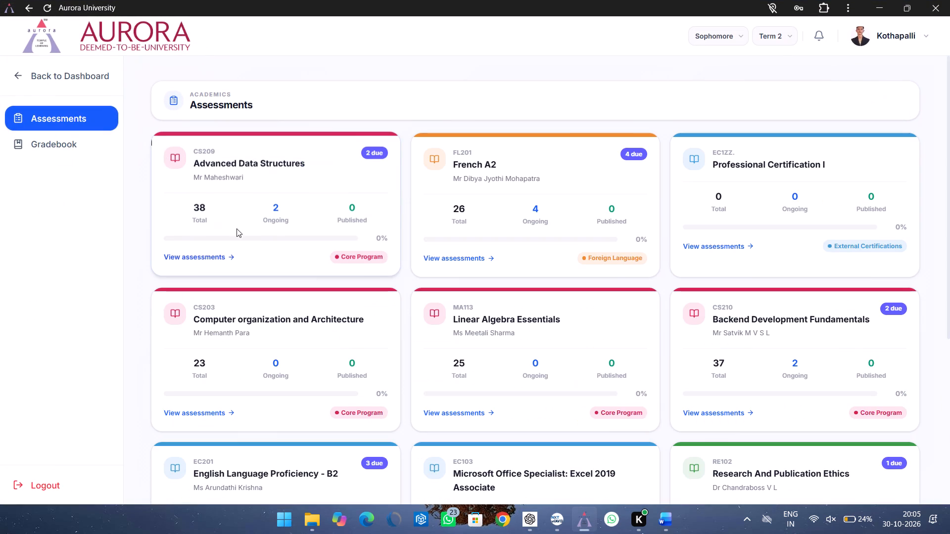
pyautogui.scroll(-2, 392, 308)
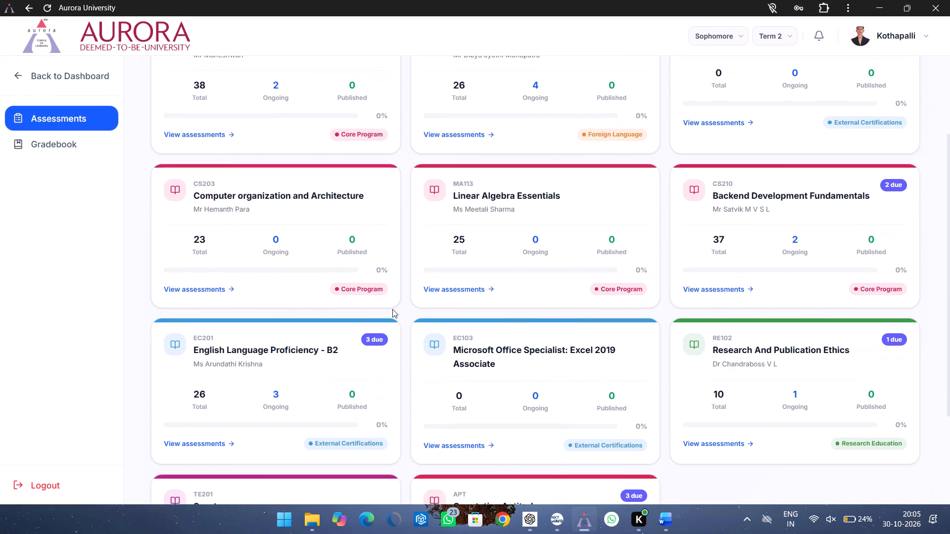
pyautogui.click(317, 95)
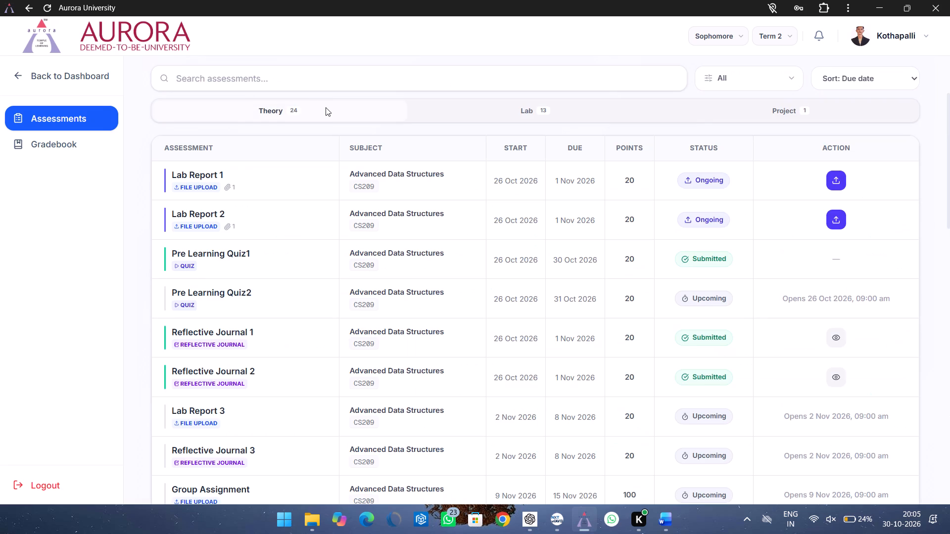
pyautogui.scroll(3, 327, 192)
pyautogui.click(172, 163)
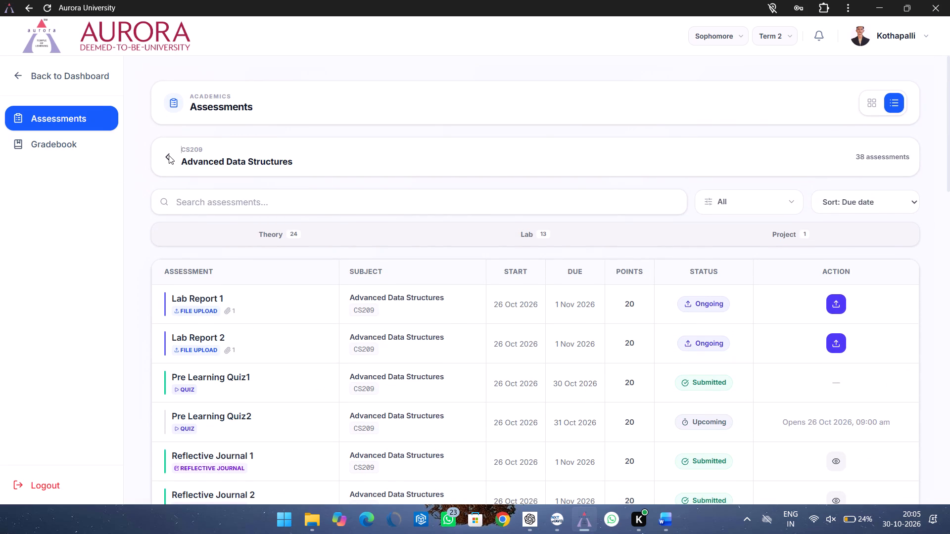
pyautogui.click(169, 155)
pyautogui.scroll(-5, 587, 317)
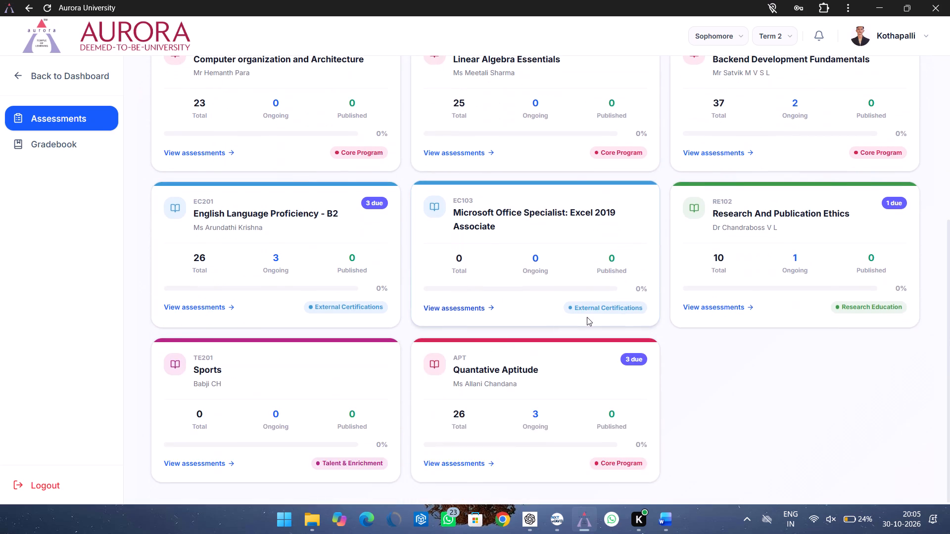
pyautogui.scroll(2, 587, 317)
pyautogui.click(590, 224)
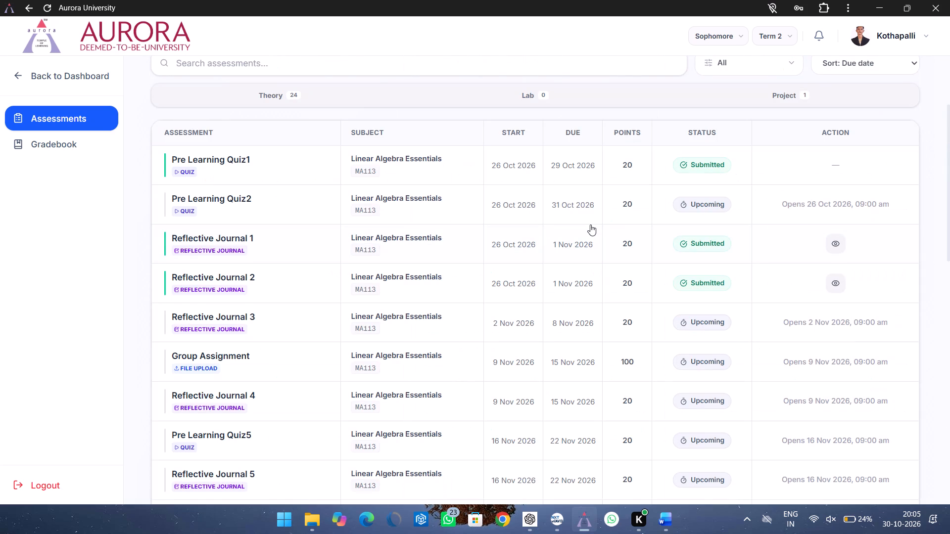
pyautogui.scroll(6, 590, 224)
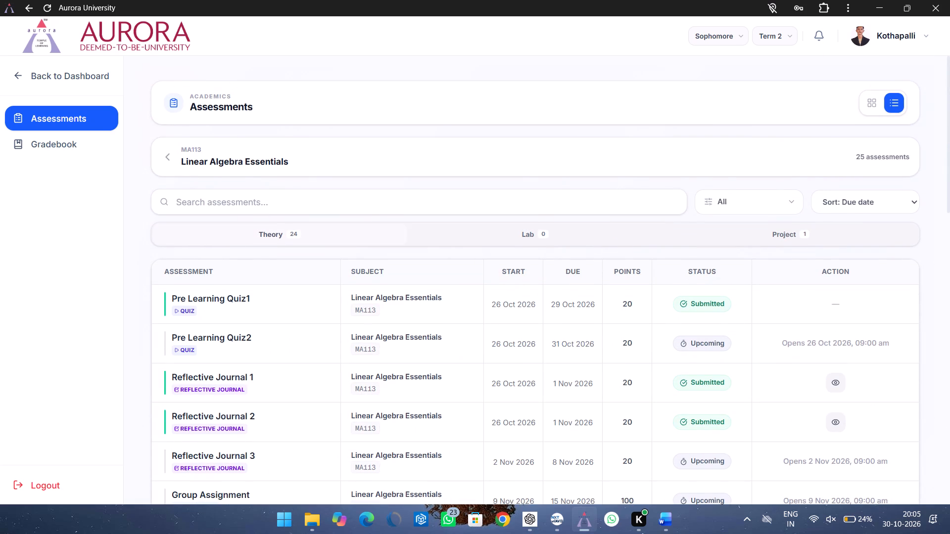
pyautogui.click(167, 156)
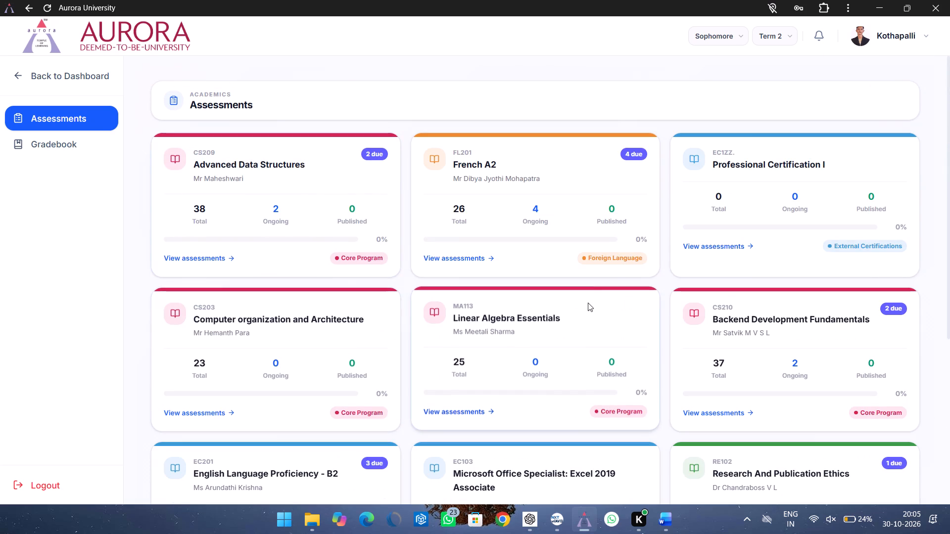
pyautogui.scroll(-5, 588, 306)
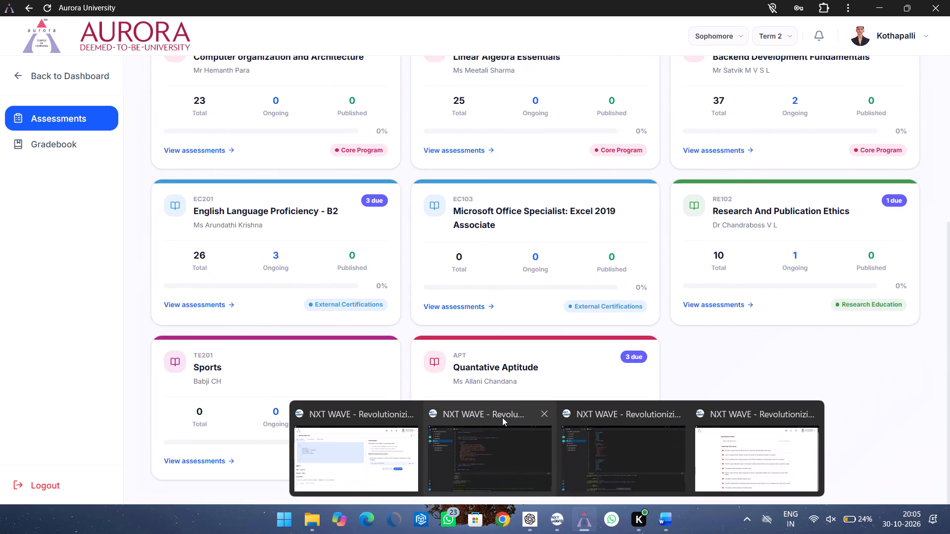
# Close the two remaining NxtWave code editor windows and the submission details window, keeping the coding practice window.
pyautogui.click(535, 421)
pyautogui.click(608, 418)
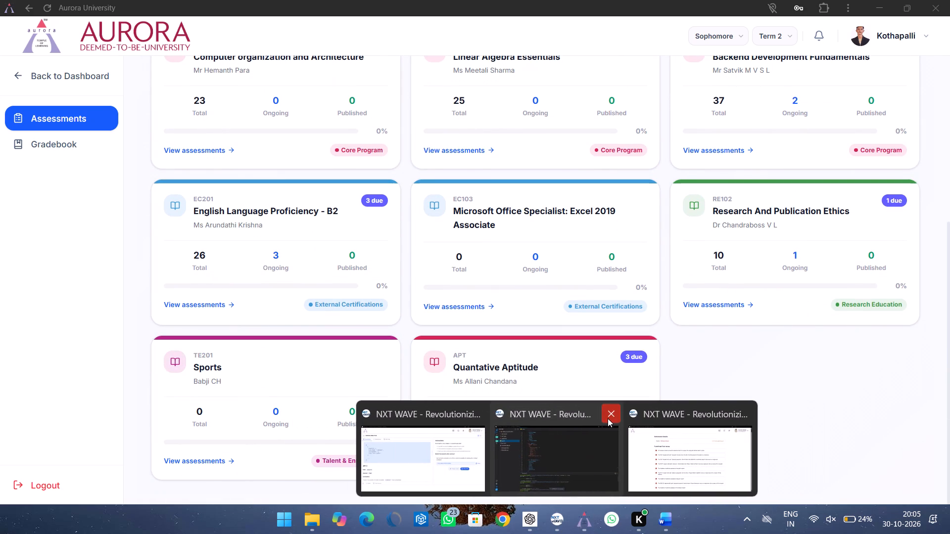
pyautogui.click(685, 421)
# Switch to the NxtWave coding practice window and open the Coding Practice question list of the NodeJS and ExpressJS module.
pyautogui.click(537, 446)
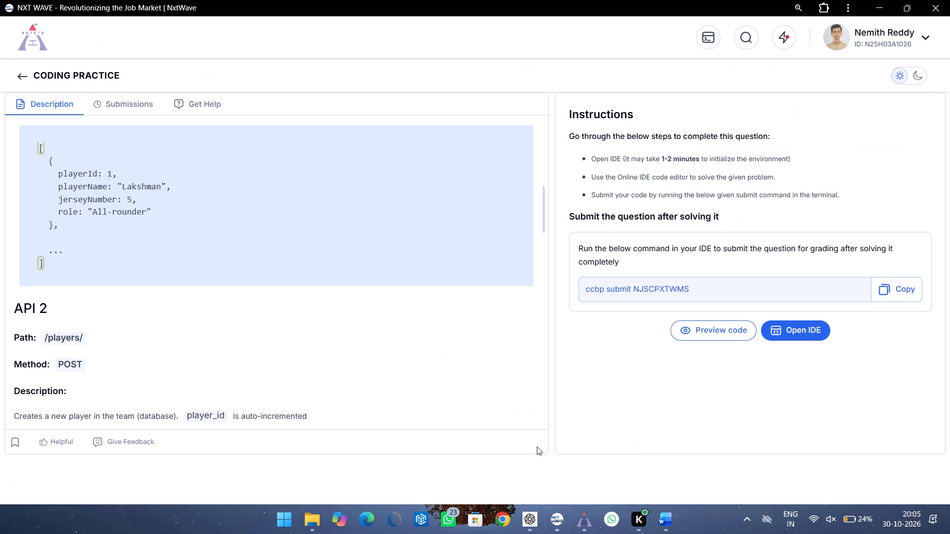
pyautogui.click(20, 81)
pyautogui.scroll(3, 133, 261)
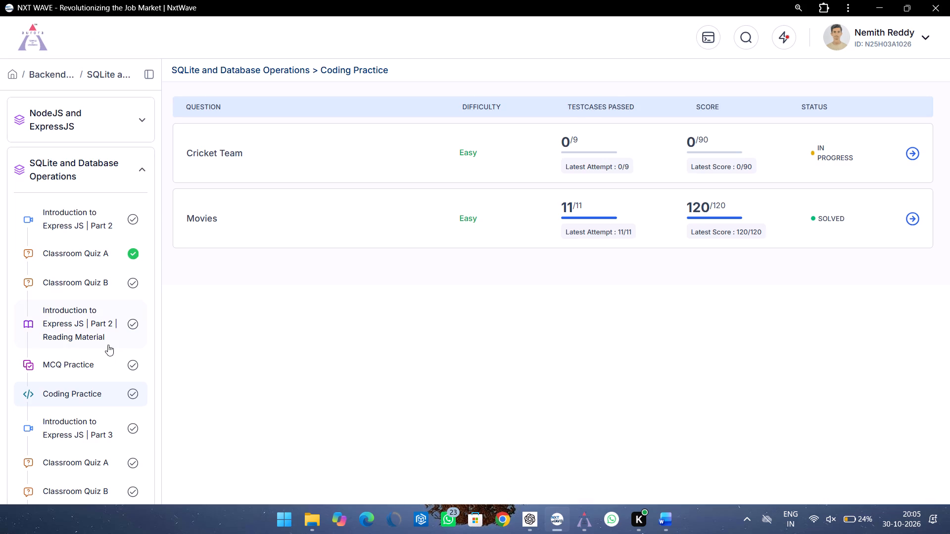
pyautogui.click(107, 124)
pyautogui.scroll(-3, 124, 220)
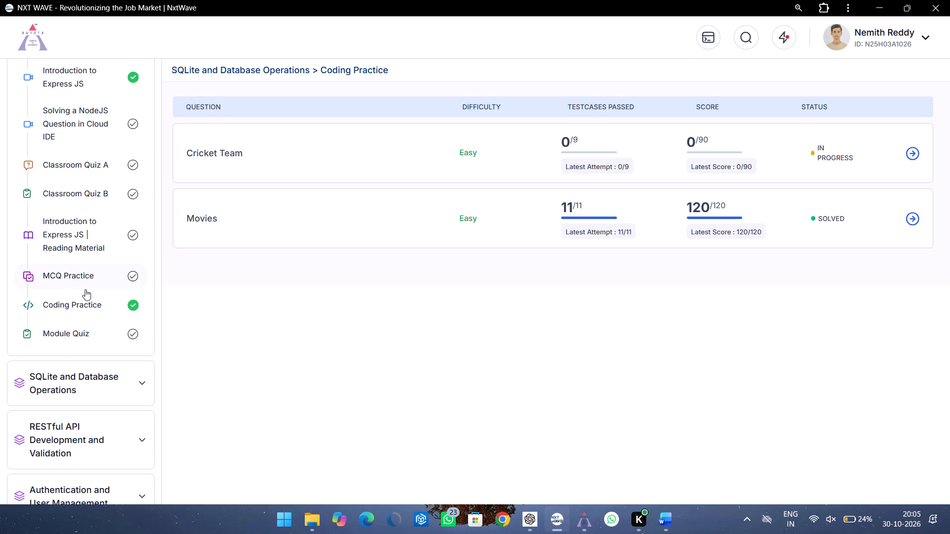
pyautogui.click(88, 297)
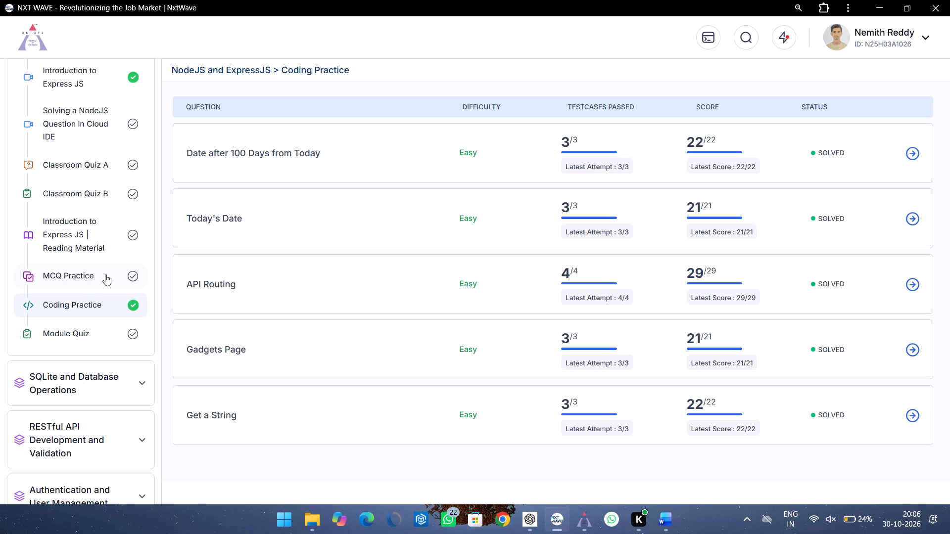
# Switch to the Aurora University app and review the assessment lists of Advanced Data Structures and Backend Development Fundamentals.
pyautogui.click(583, 514)
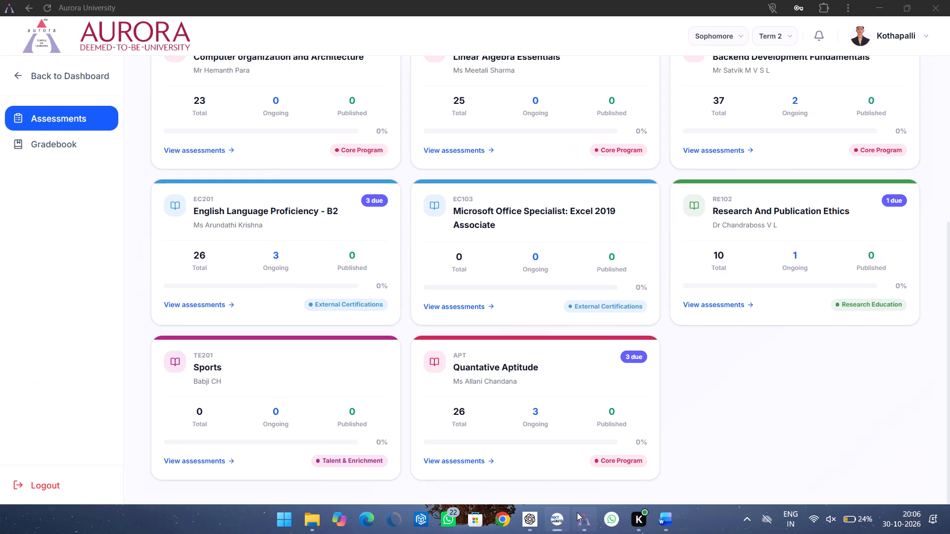
pyautogui.scroll(3, 209, 178)
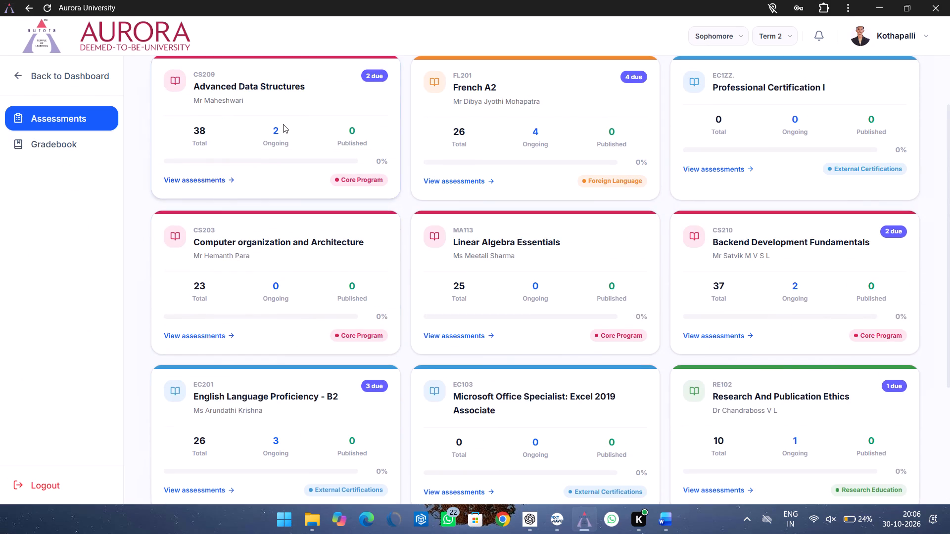
pyautogui.click(284, 123)
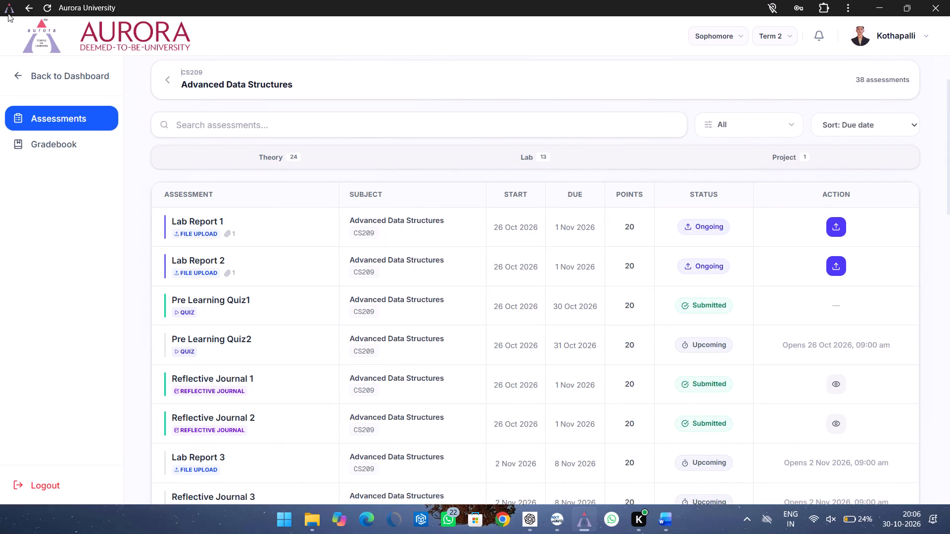
pyautogui.click(50, 73)
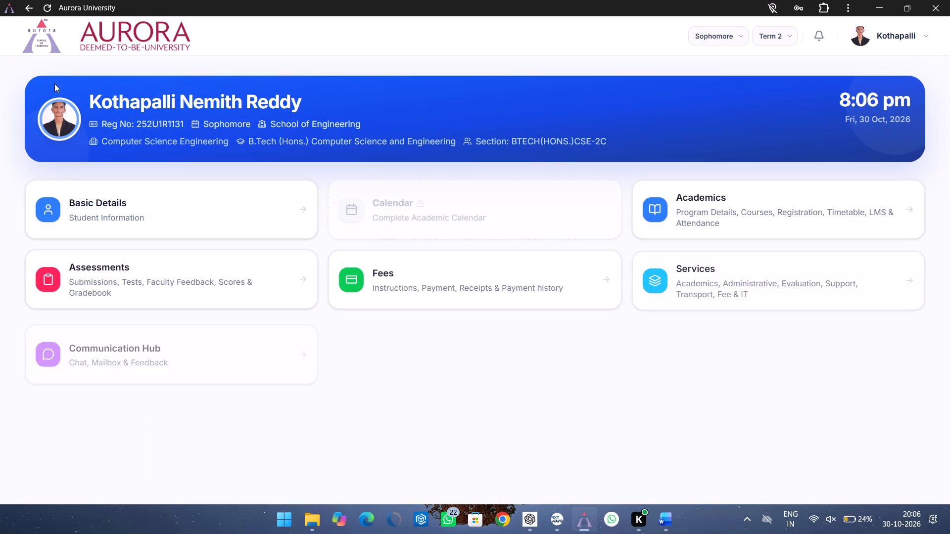
pyautogui.click(175, 252)
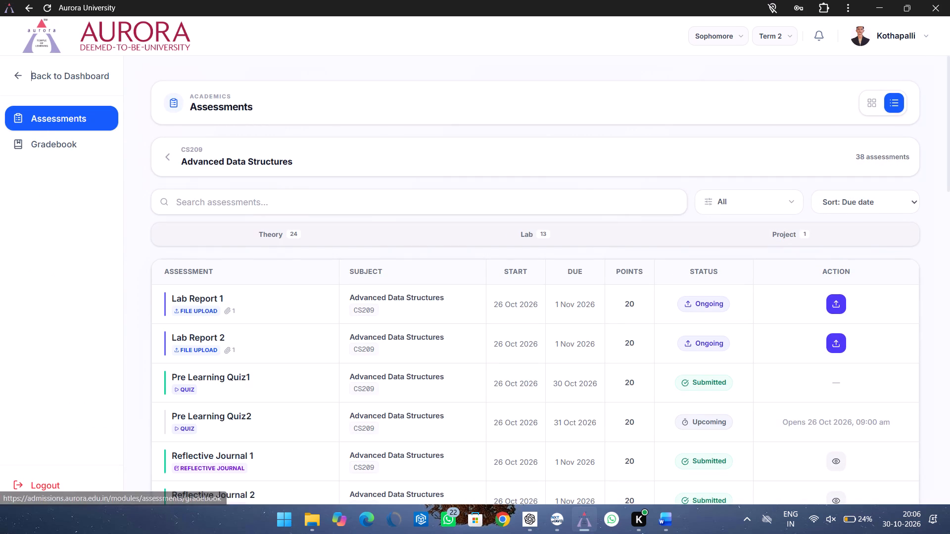
pyautogui.click(167, 159)
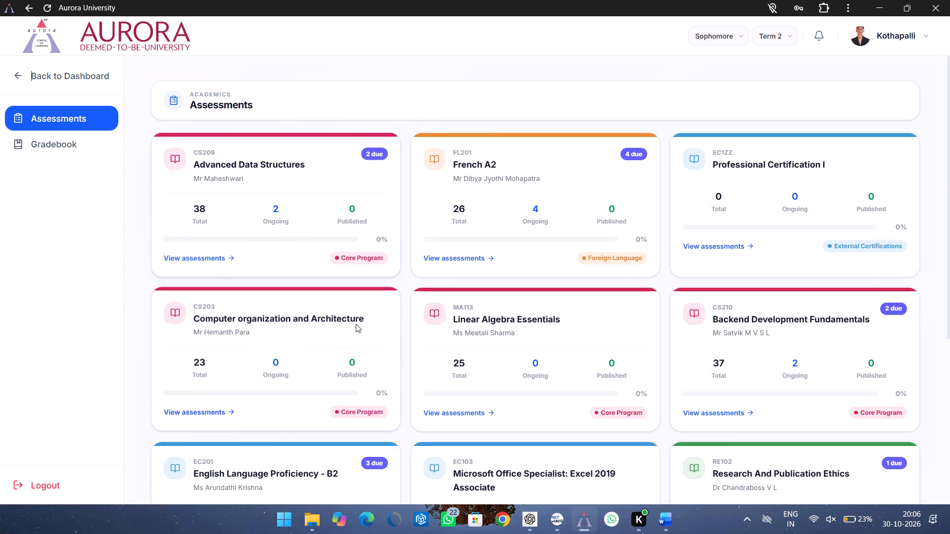
pyautogui.click(788, 355)
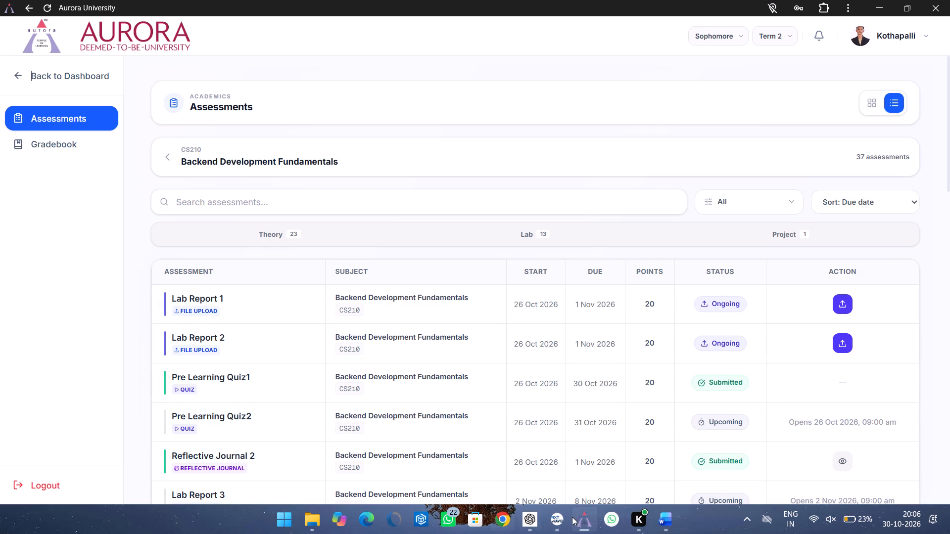
# Open the Date after 100 Days from Today question in NxtWave, launch its IDE, and capture a screenshot of the question page.
pyautogui.click(550, 524)
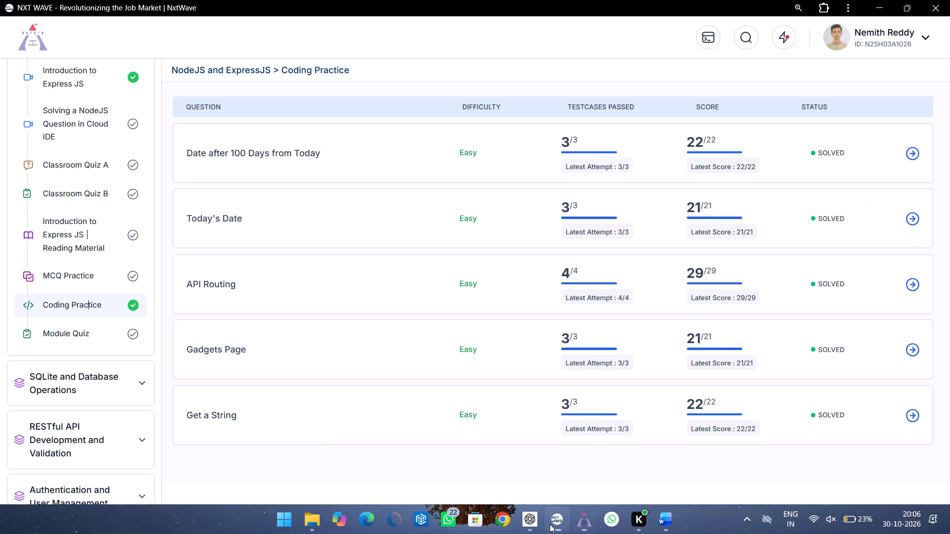
pyautogui.click(317, 161)
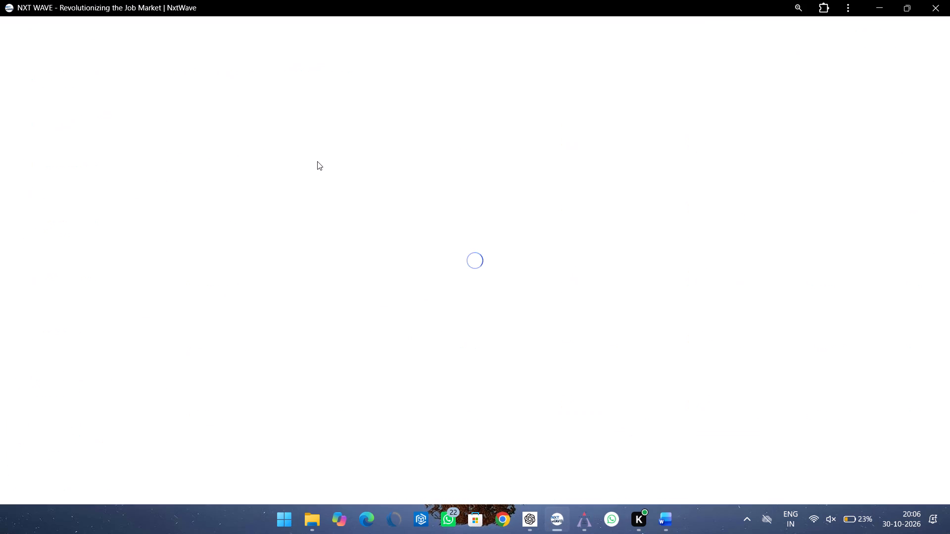
pyautogui.click(812, 339)
pyautogui.click(485, 466)
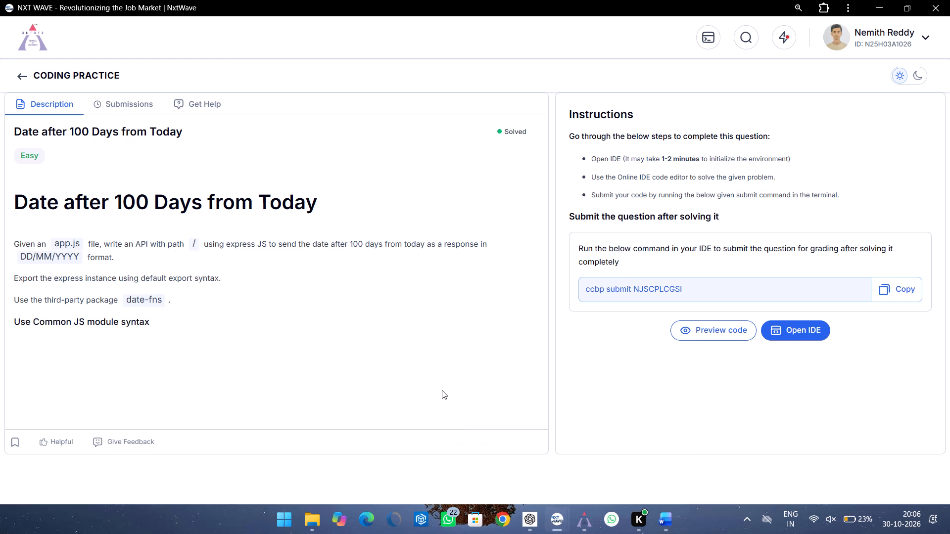
pyautogui.press('Print')
pyautogui.click(443, 390)
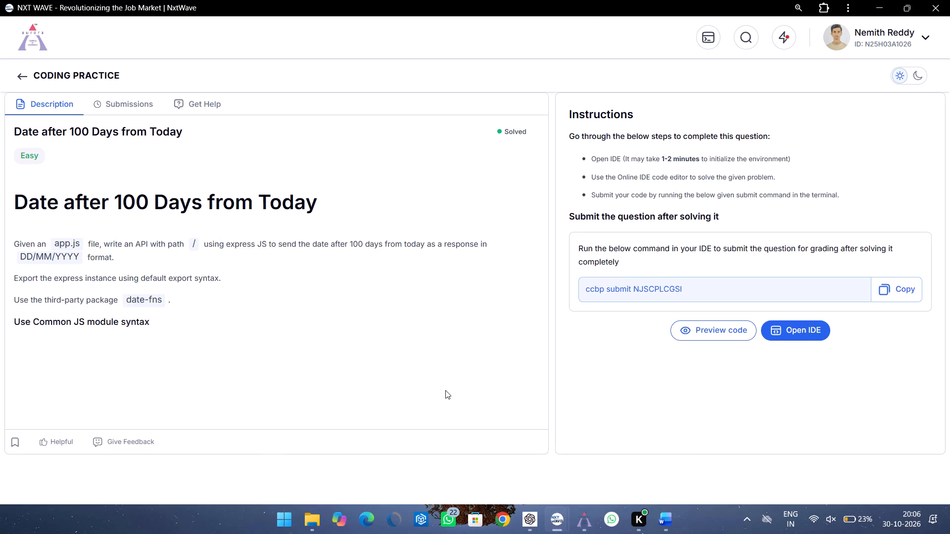
# Switch to the new IDE window and close the session active elsewhere to start the workspace.
pyautogui.hotkey('alt', 'Tab')
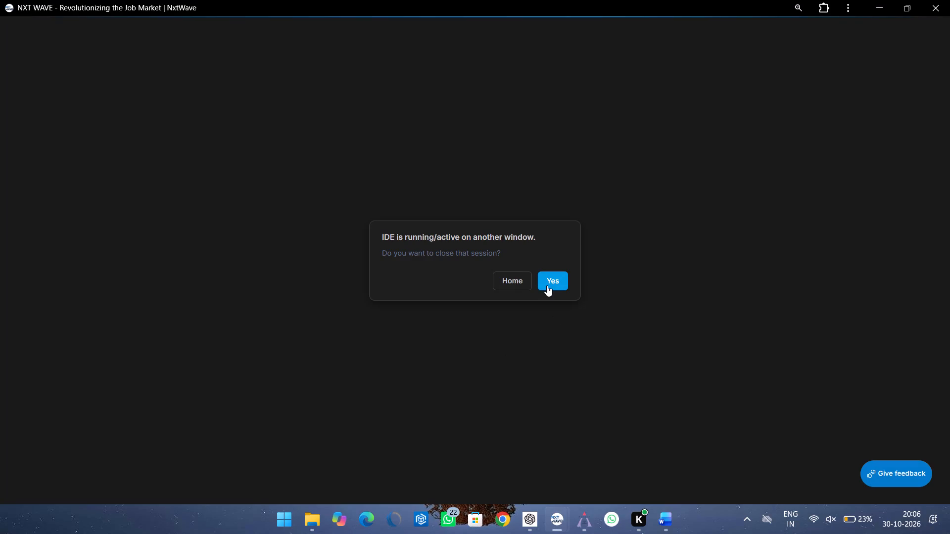
pyautogui.click(547, 283)
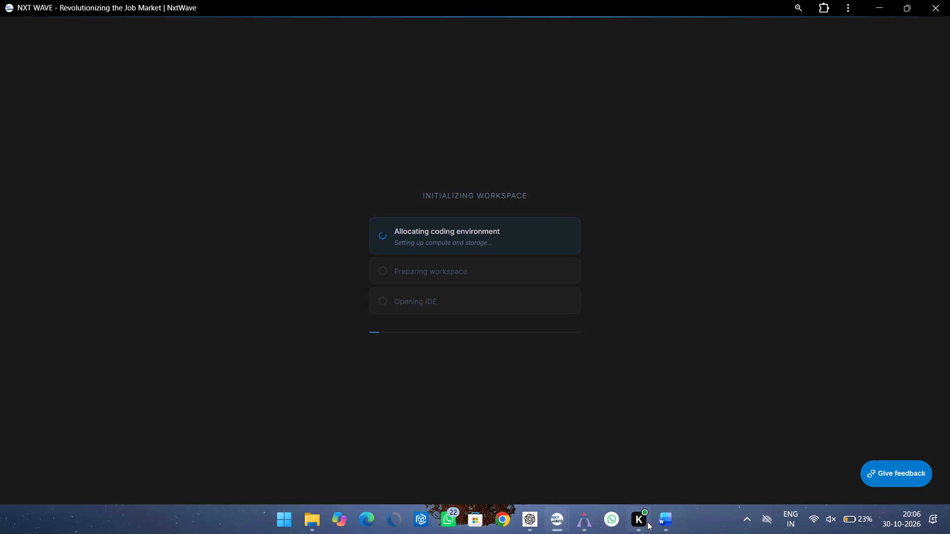
# Switch to the Word report and paste the question page screenshot below the Lab Report-1 assessment table.
pyautogui.click(665, 518)
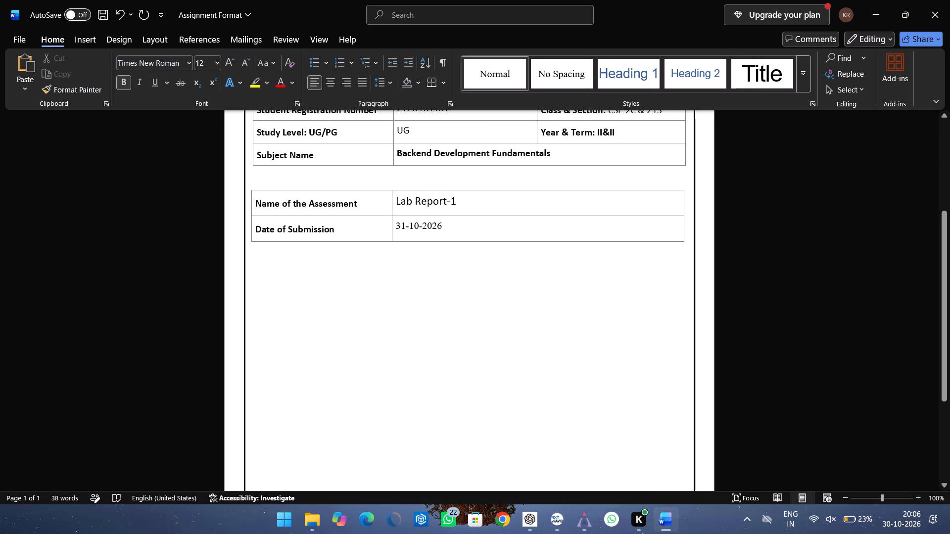
pyautogui.hotkey('ctrl', 'v')
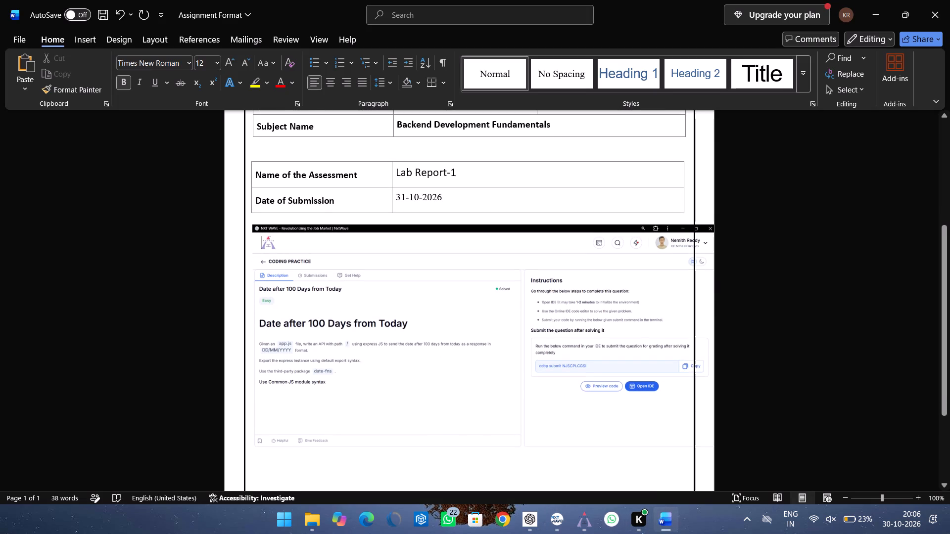
pyautogui.click(622, 322)
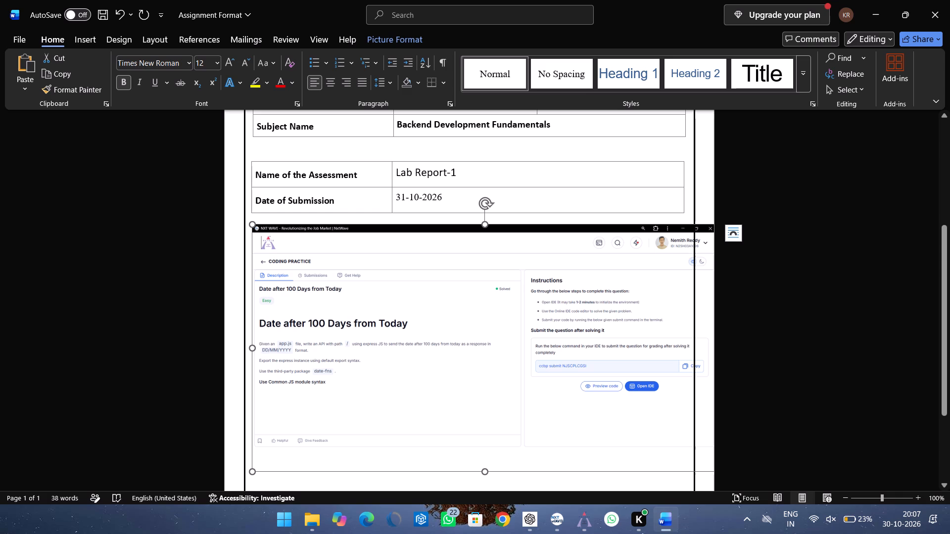
pyautogui.scroll(1, 432, 290)
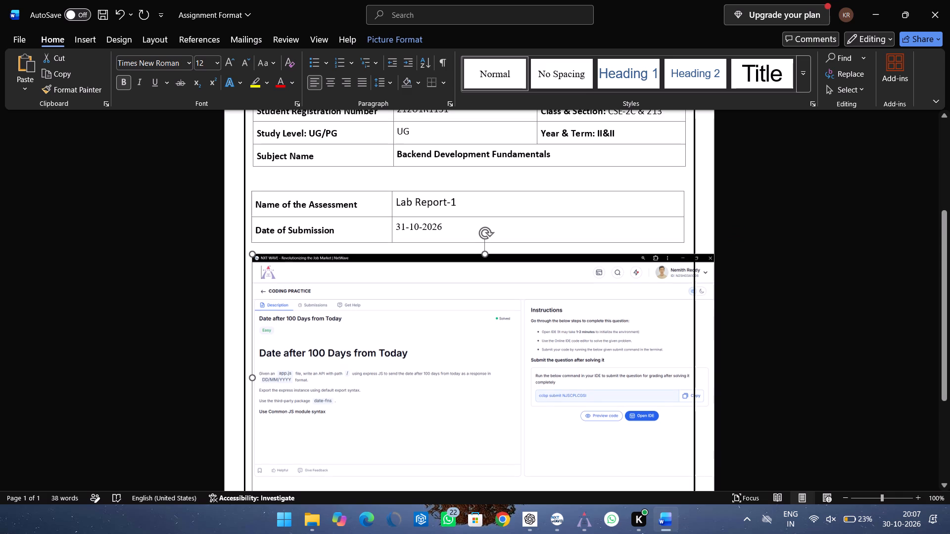
pyautogui.scroll(-3, 432, 290)
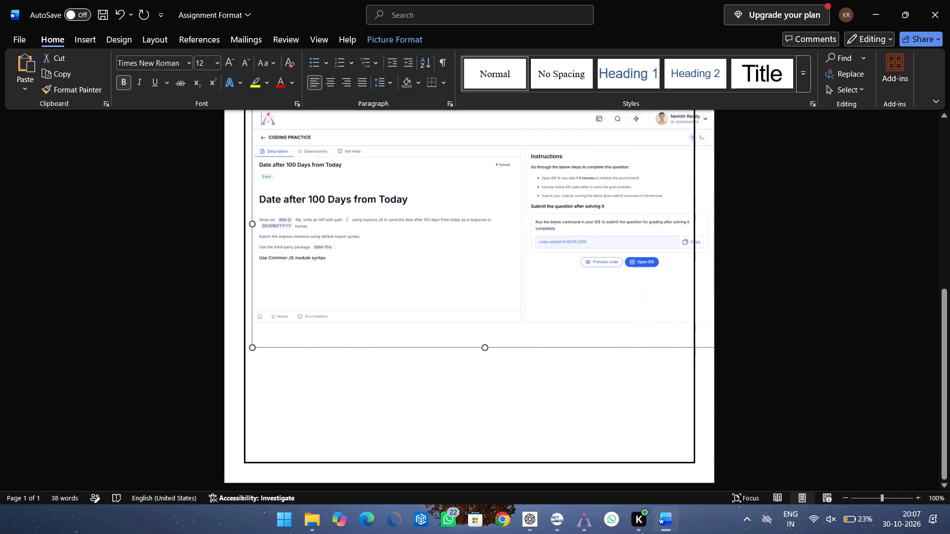
pyautogui.scroll(-2, 432, 290)
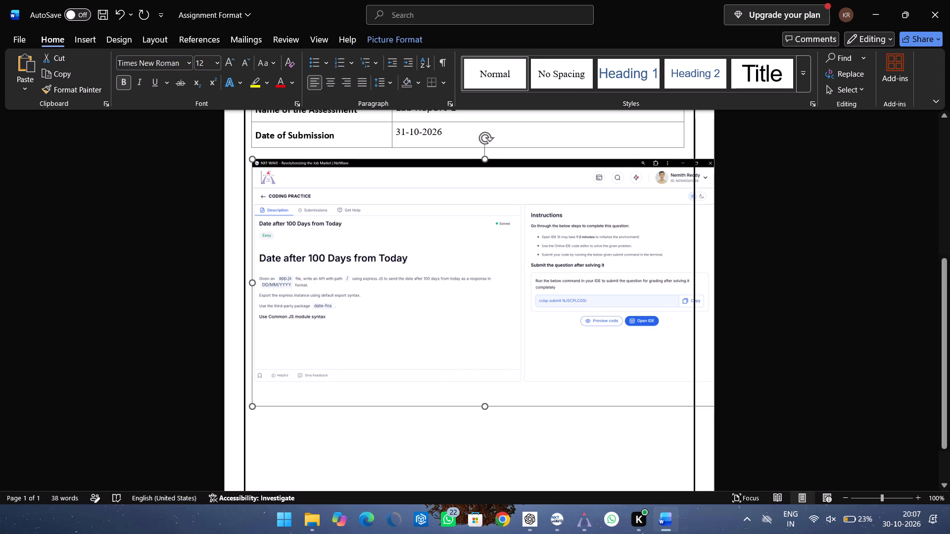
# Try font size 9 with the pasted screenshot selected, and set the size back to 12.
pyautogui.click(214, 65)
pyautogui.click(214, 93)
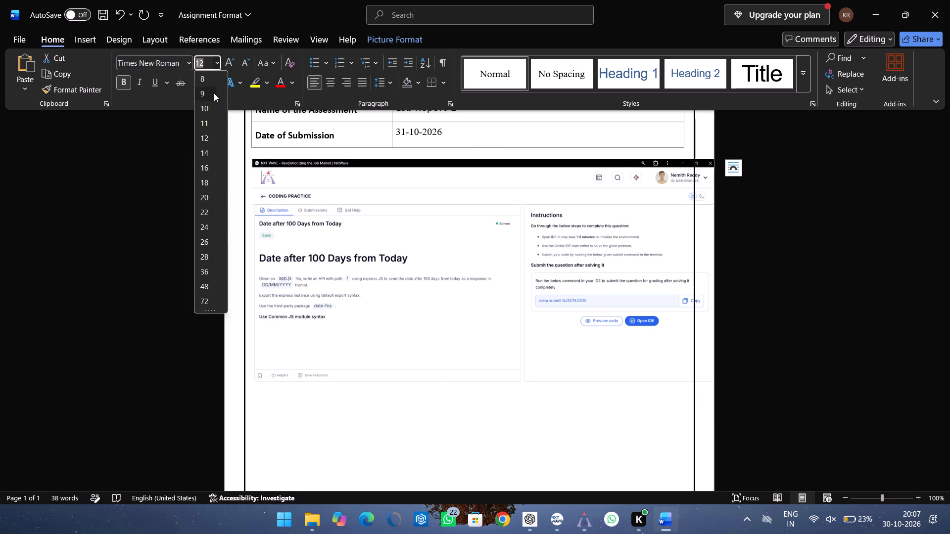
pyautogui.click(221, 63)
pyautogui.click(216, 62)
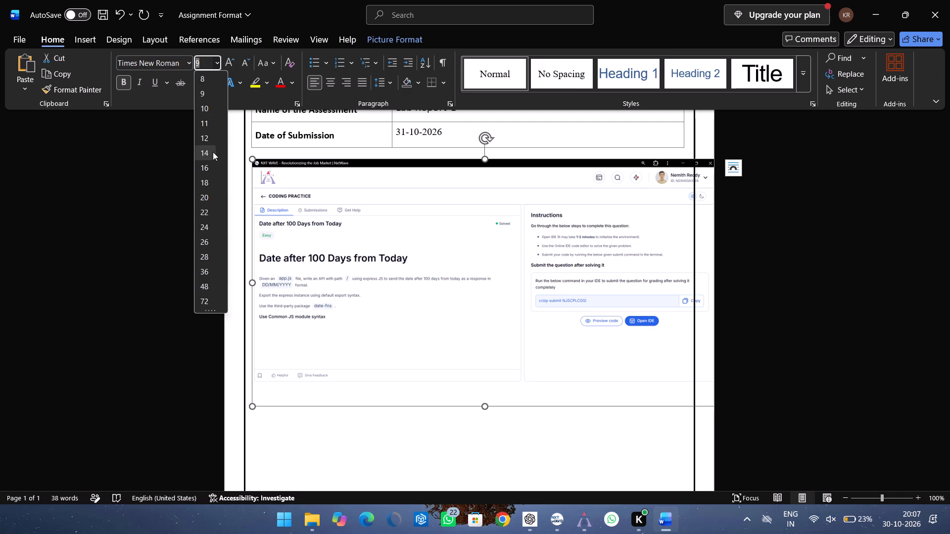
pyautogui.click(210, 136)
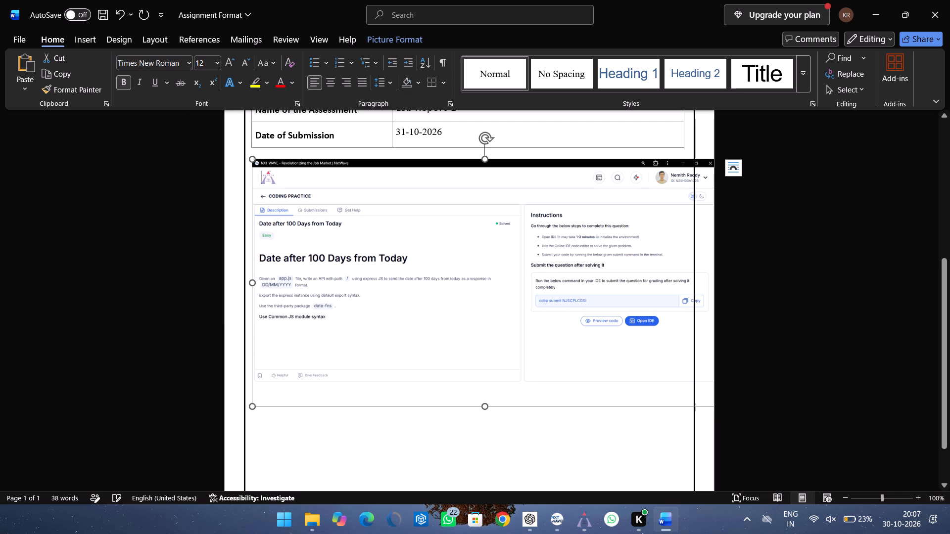
# Narrow the pasted question screenshot to the width of the table above so it fits inside the page border.
pyautogui.click(384, 230)
pyautogui.moveTo(690, 276); pyautogui.dragTo(629, 273)
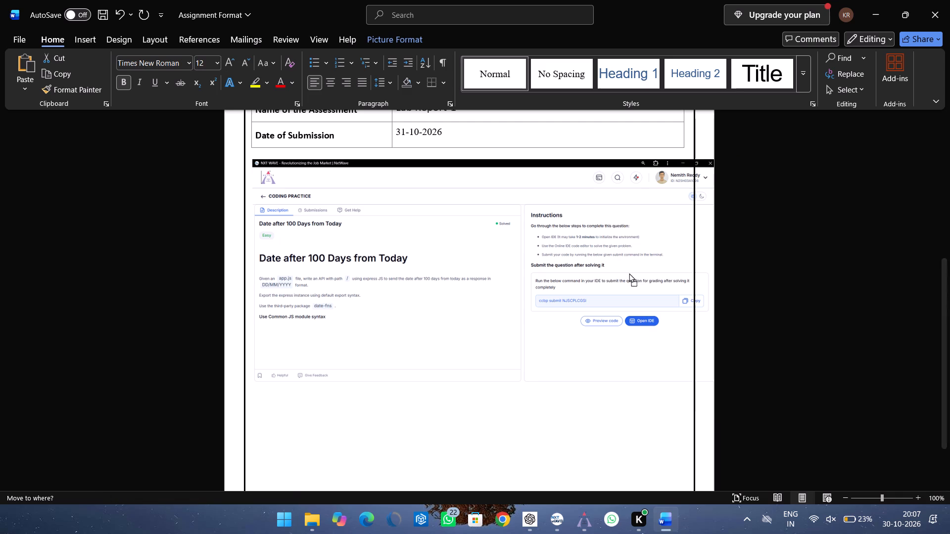
pyautogui.moveTo(629, 273); pyautogui.dragTo(368, 223)
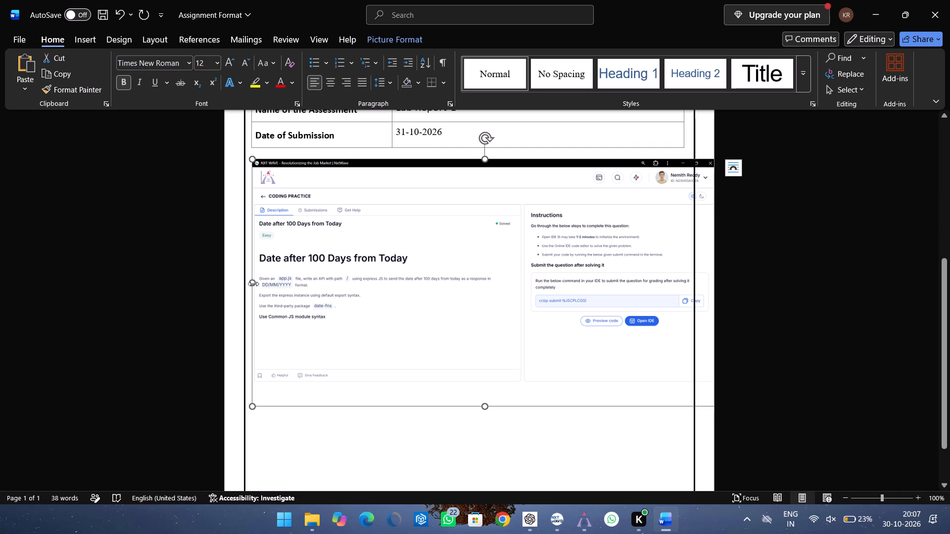
pyautogui.moveTo(252, 284); pyautogui.dragTo(292, 286)
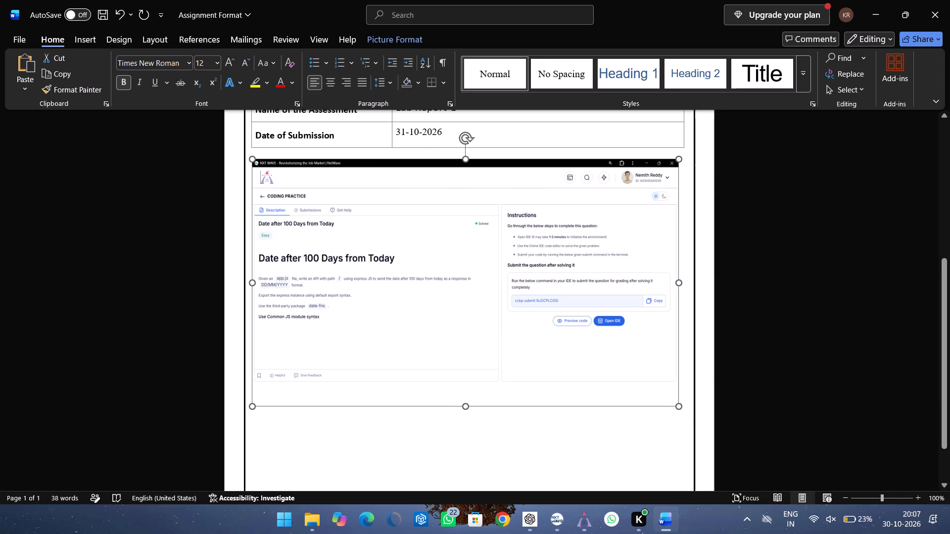
pyautogui.moveTo(292, 286); pyautogui.dragTo(286, 285)
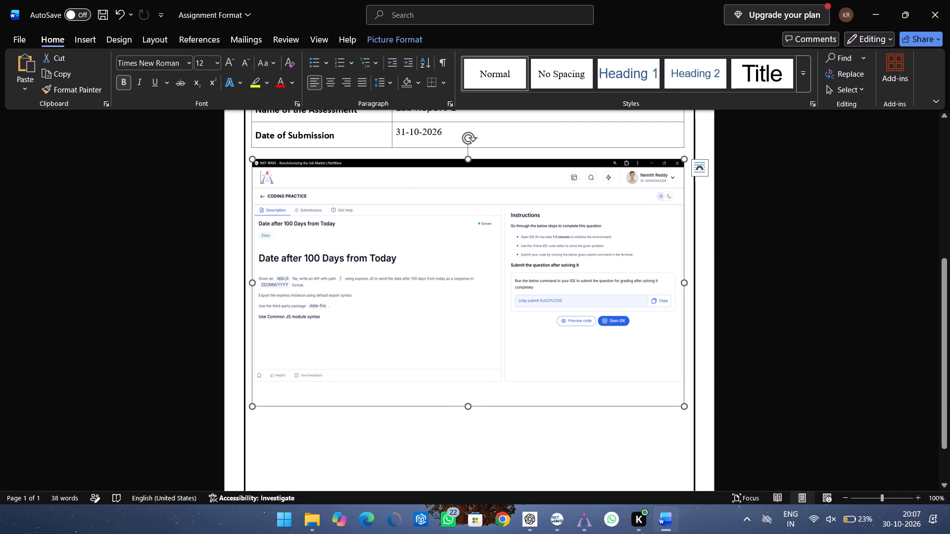
pyautogui.click(446, 447)
pyautogui.scroll(-1, 431, 373)
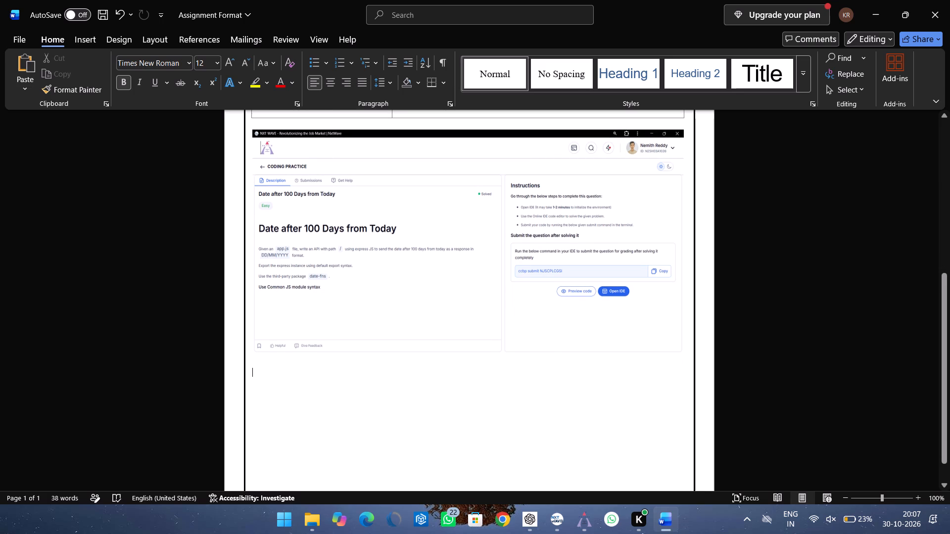
# Switch to the NxtWave IDE, open app.js in the coding-practice-3a folder, and capture a screenshot of the code.
pyautogui.hotkey('alt', 'Tab')
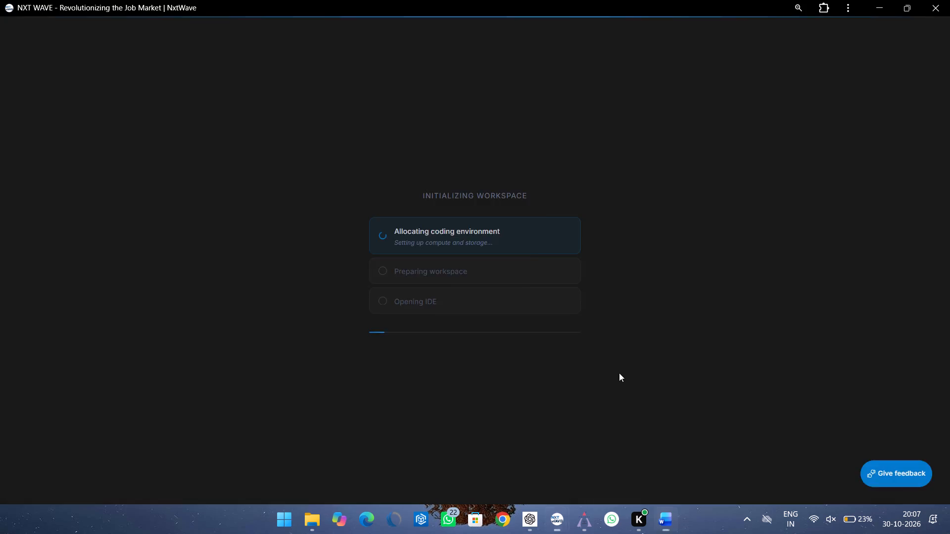
pyautogui.click(81, 46)
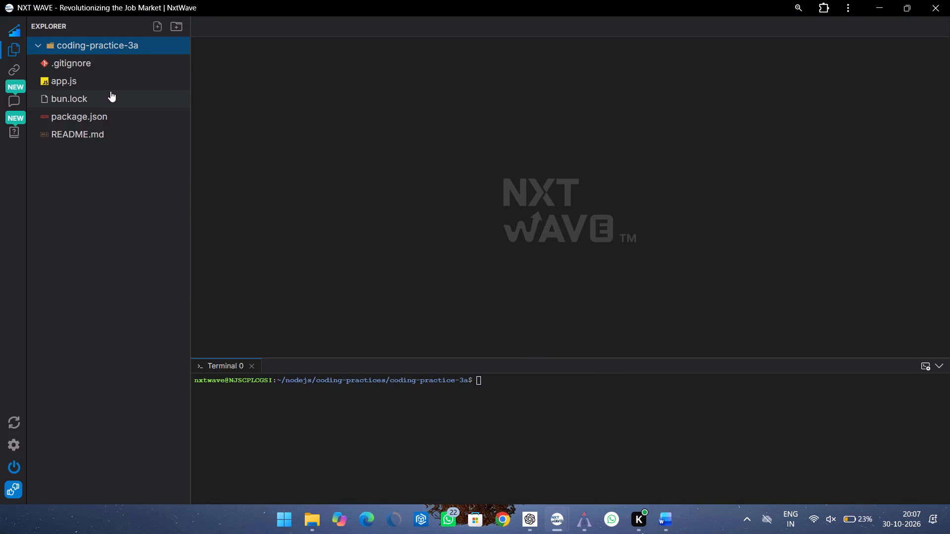
pyautogui.click(110, 79)
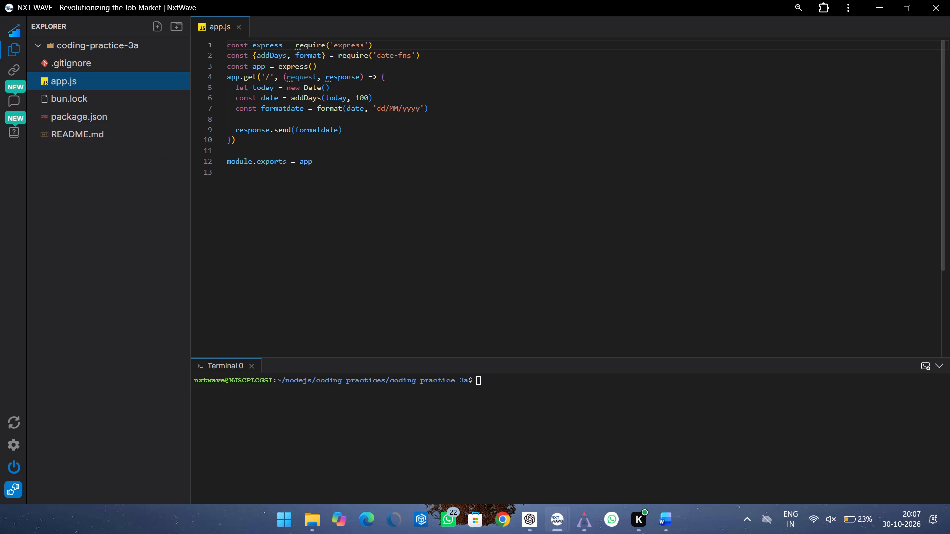
pyautogui.scroll(-1, 346, 184)
pyautogui.scroll(2, 346, 184)
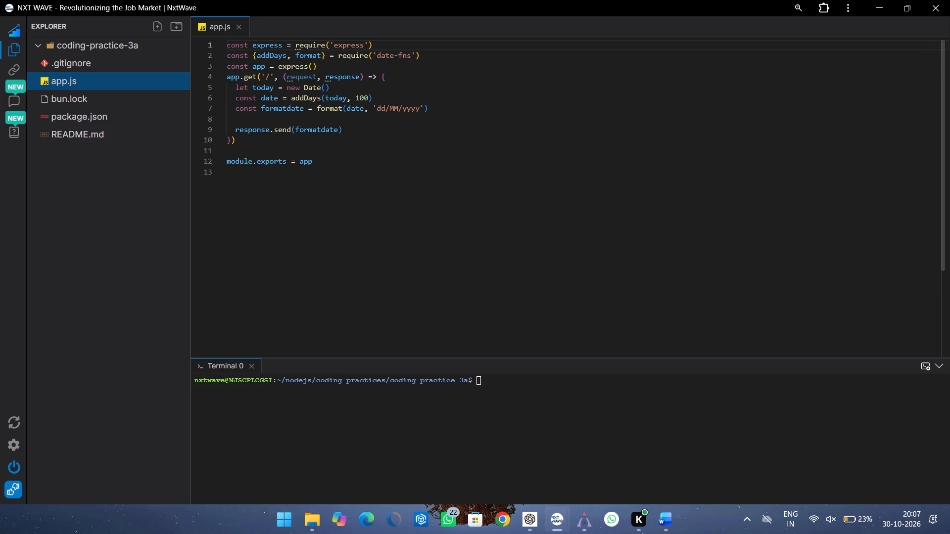
pyautogui.press('Print')
pyautogui.click(345, 184)
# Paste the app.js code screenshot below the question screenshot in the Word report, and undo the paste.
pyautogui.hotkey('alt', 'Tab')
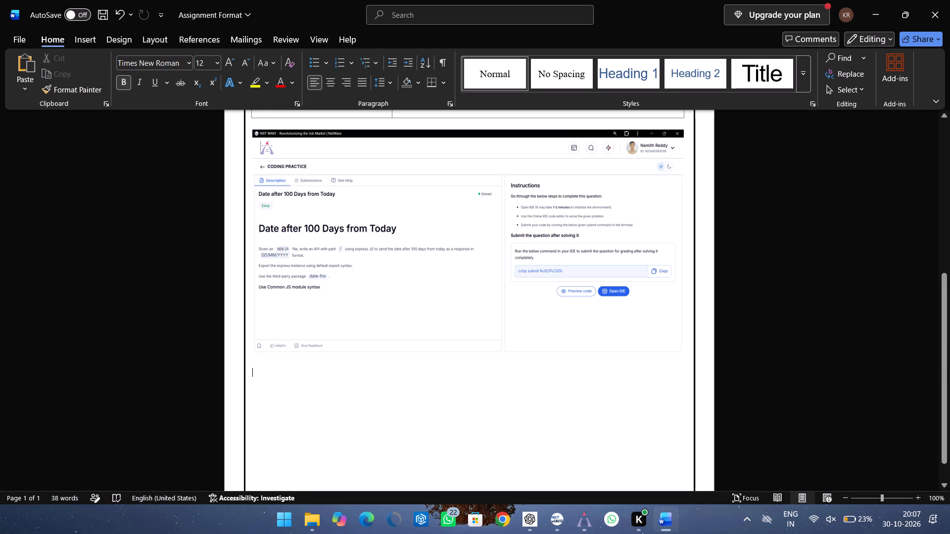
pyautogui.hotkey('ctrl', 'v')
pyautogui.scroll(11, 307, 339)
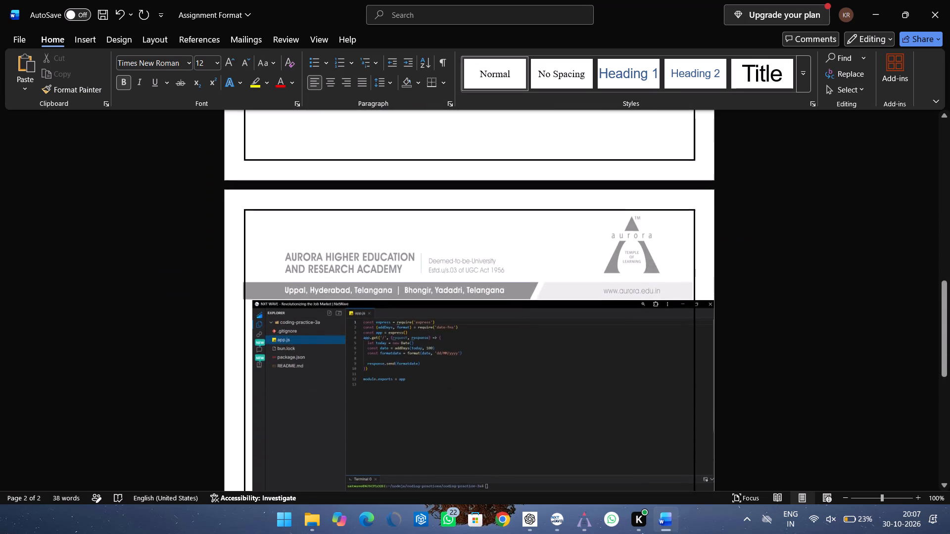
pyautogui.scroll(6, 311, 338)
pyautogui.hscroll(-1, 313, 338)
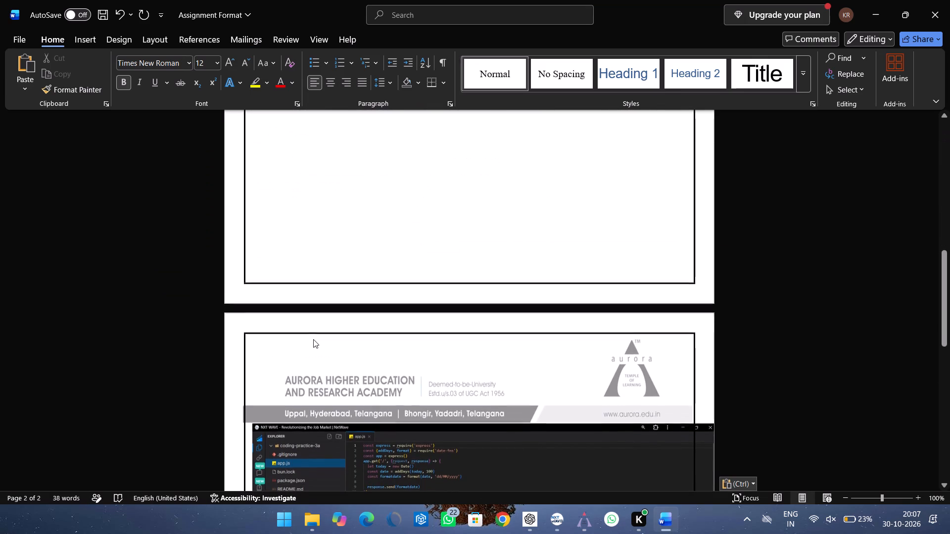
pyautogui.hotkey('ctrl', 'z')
# Insert three blank lines between the assessment details table and the question screenshot.
pyautogui.scroll(2, 313, 339)
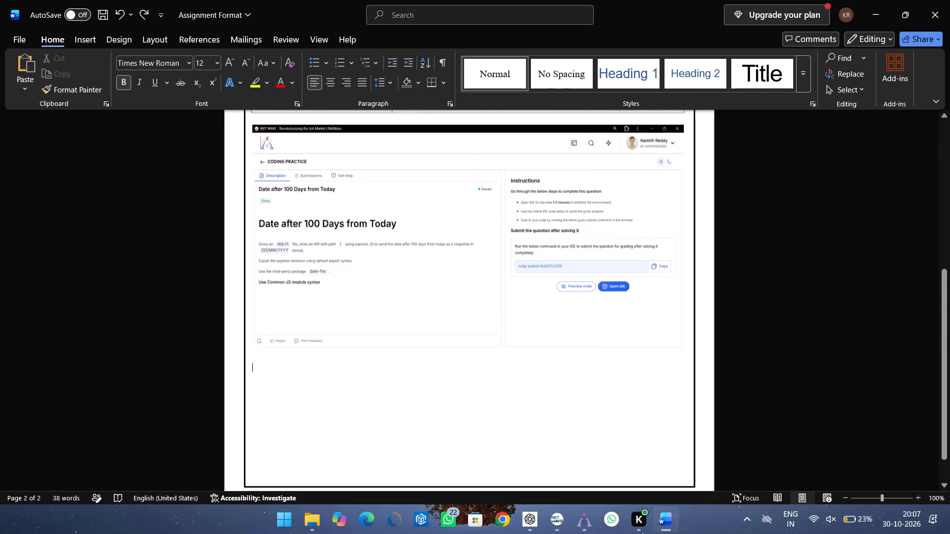
pyautogui.scroll(1, 313, 339)
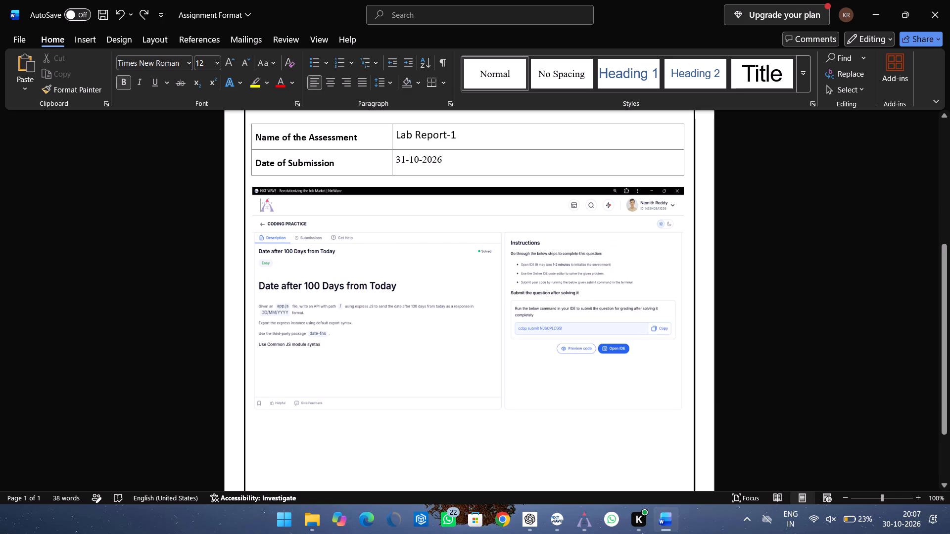
pyautogui.click(249, 194)
pyautogui.press('Return')
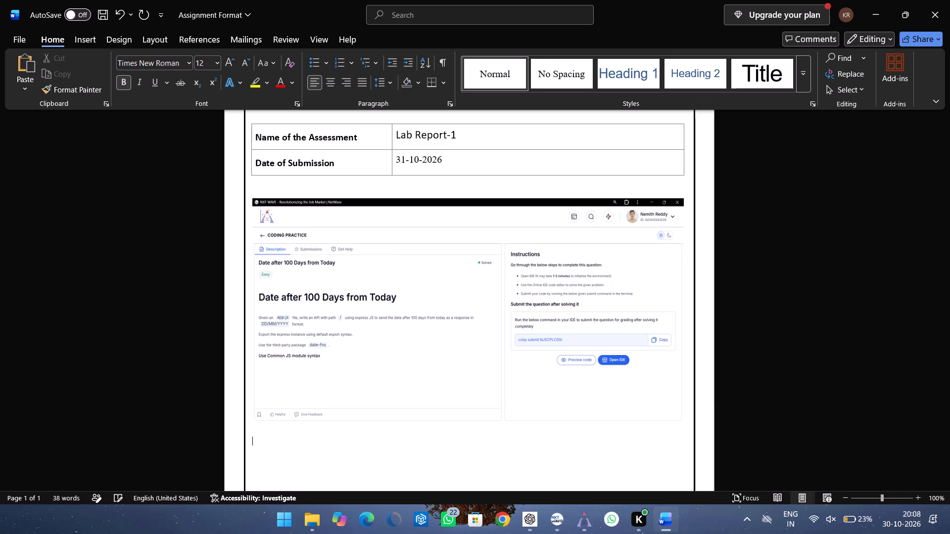
pyautogui.press('Return')
pyautogui.press('Return')
pyautogui.scroll(-4, 249, 194)
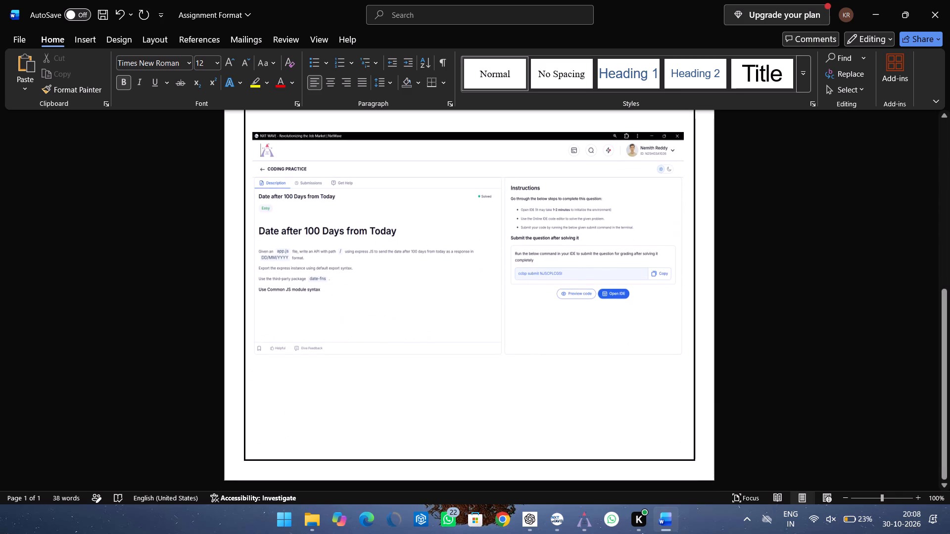
pyautogui.press('Return')
pyautogui.press('BackSpace')
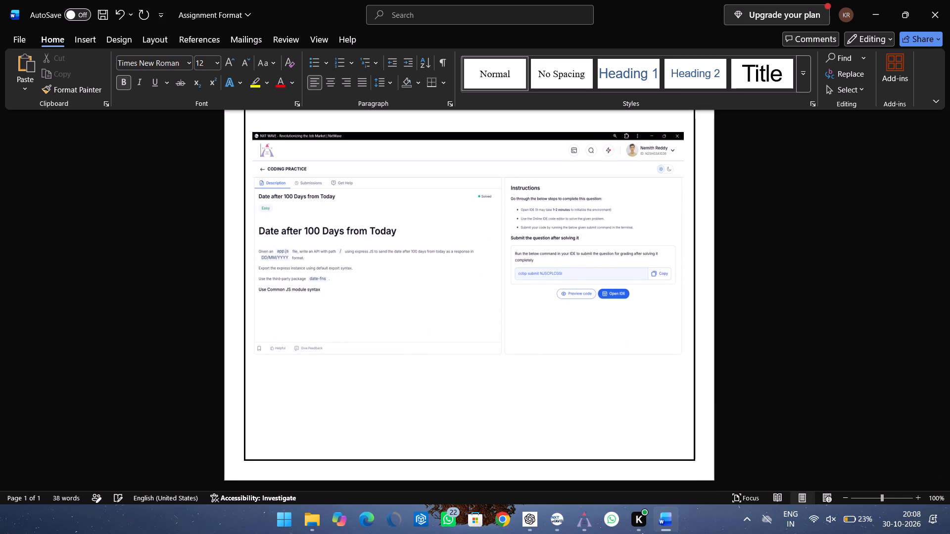
# Start a new line below the question screenshot in the Word report.
pyautogui.click(274, 405)
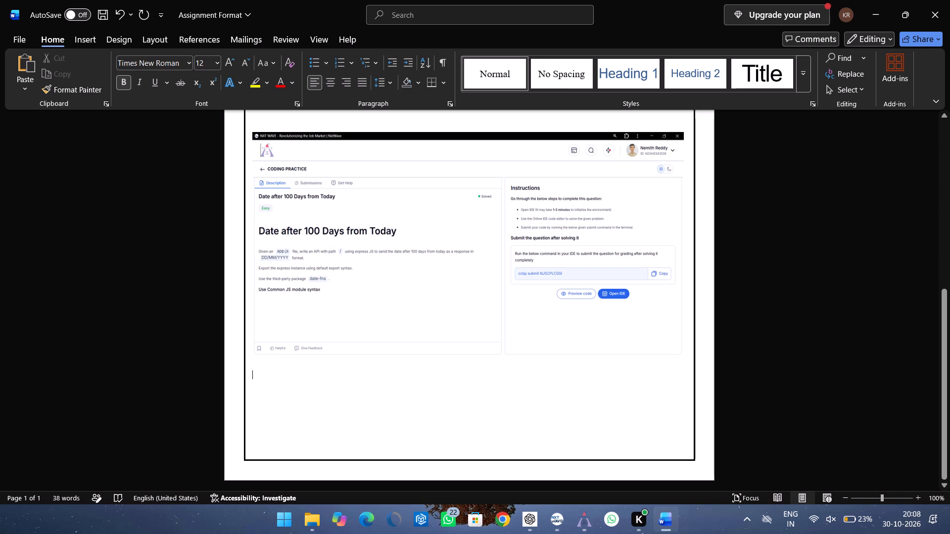
pyautogui.click(688, 355)
pyautogui.press('Return')
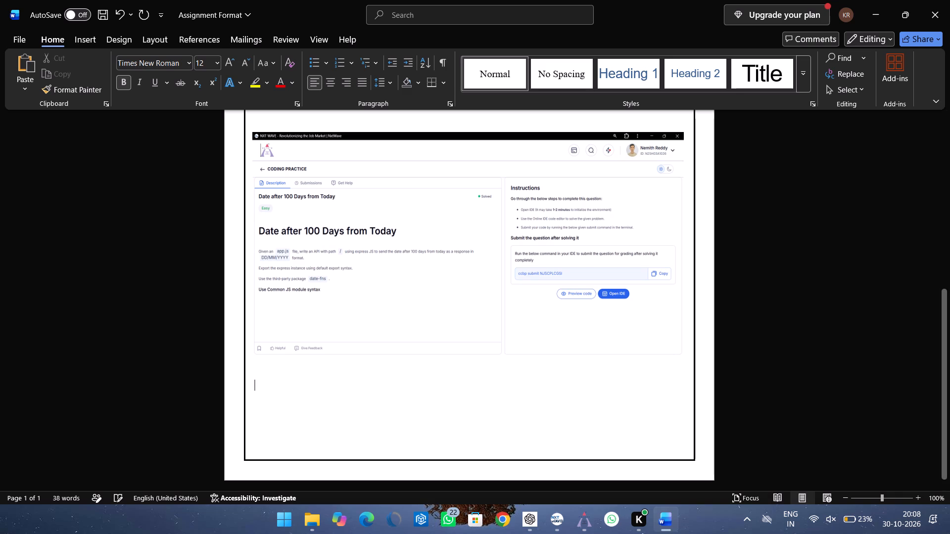
pyautogui.scroll(1, 688, 355)
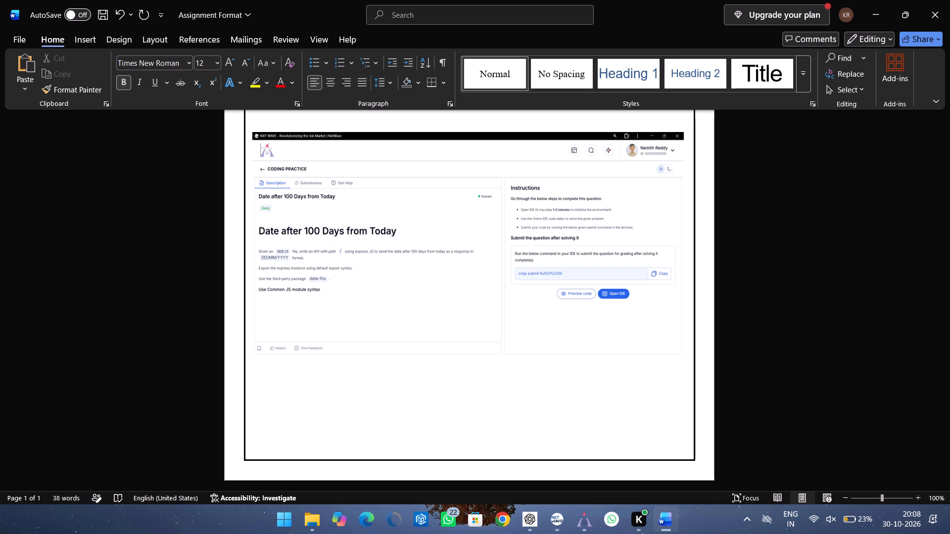
pyautogui.scroll(-1, 688, 355)
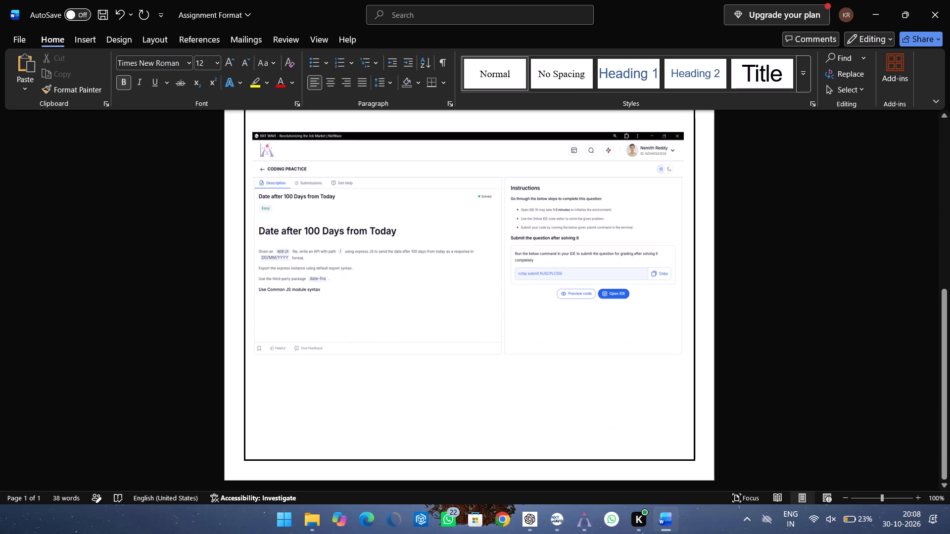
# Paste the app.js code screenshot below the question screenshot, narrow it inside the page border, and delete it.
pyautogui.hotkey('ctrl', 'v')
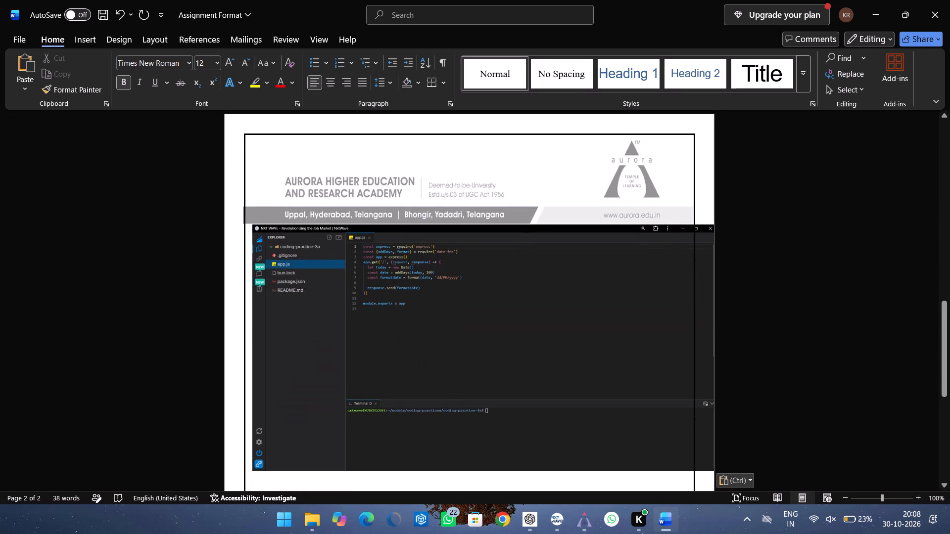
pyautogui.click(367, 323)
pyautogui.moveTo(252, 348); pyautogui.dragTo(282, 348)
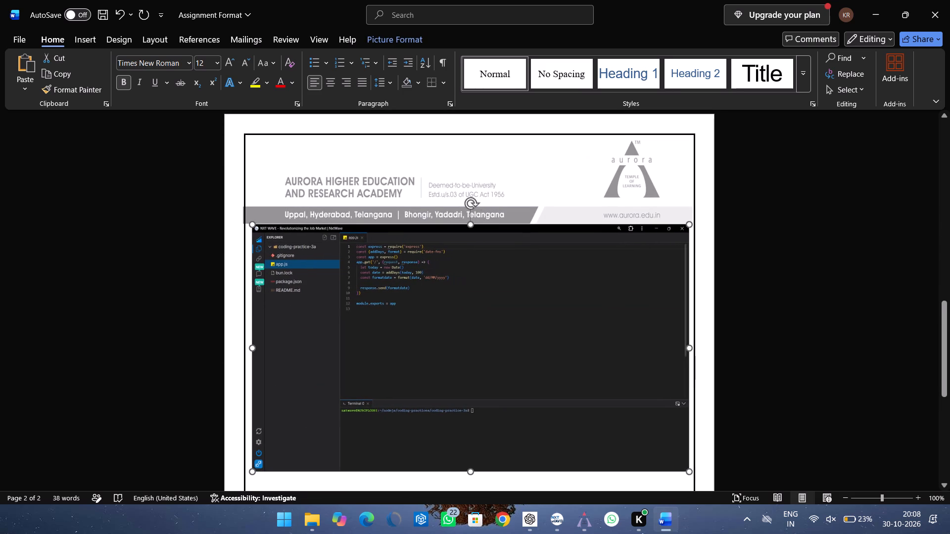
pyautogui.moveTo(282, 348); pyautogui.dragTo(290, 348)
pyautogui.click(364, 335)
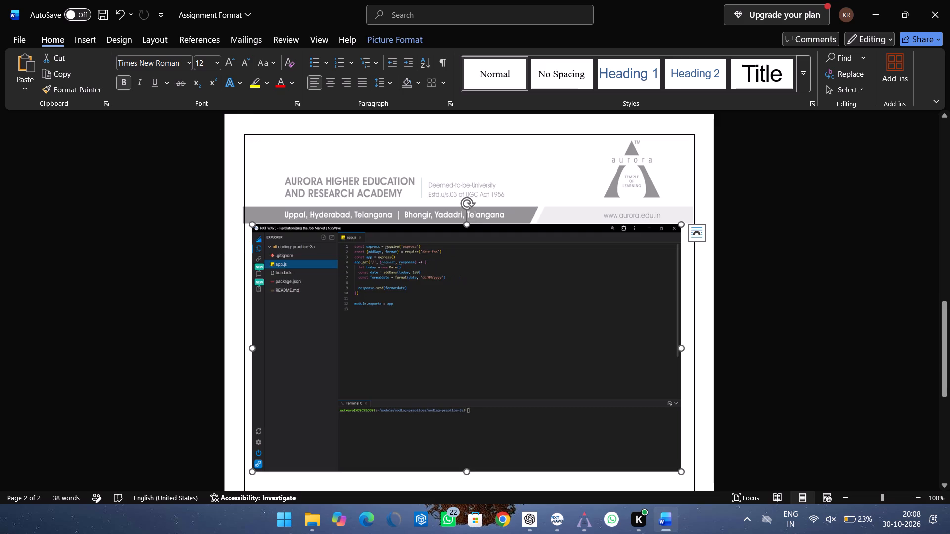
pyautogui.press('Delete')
# Switch to the NxtWave IDE and run npm i in the coding-practice-3a terminal.
pyautogui.hotkey('alt', 'Tab')
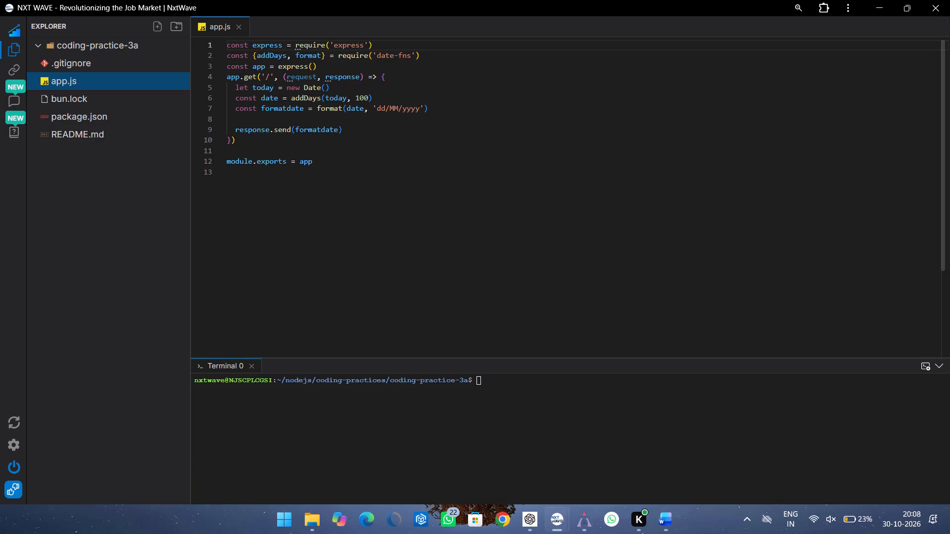
pyautogui.click(498, 406)
pyautogui.write('npm i')
pyautogui.press('space')
pyautogui.press('Return')
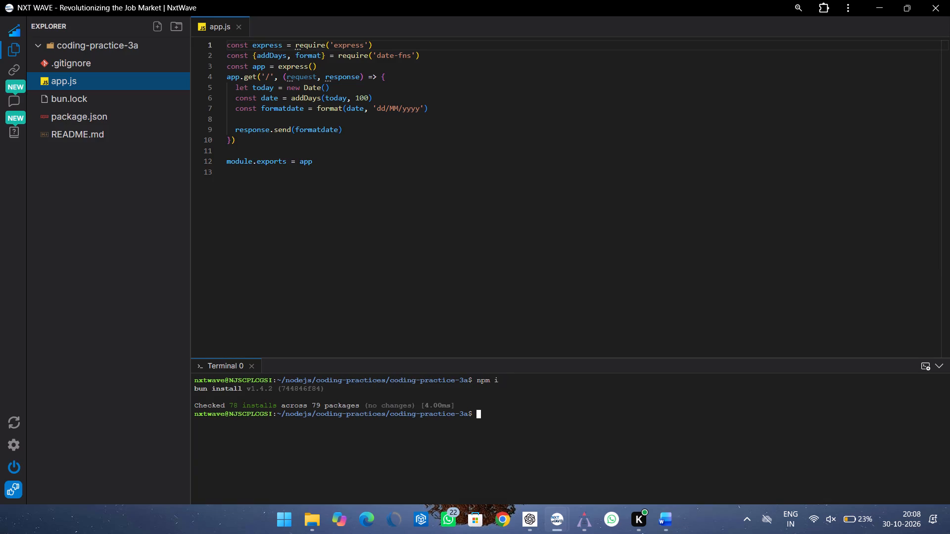
# Copy the ccbp submit command from the Date after 100 Days from Today question page and run it in the IDE terminal.
pyautogui.hotkey('alt', 'Tab')
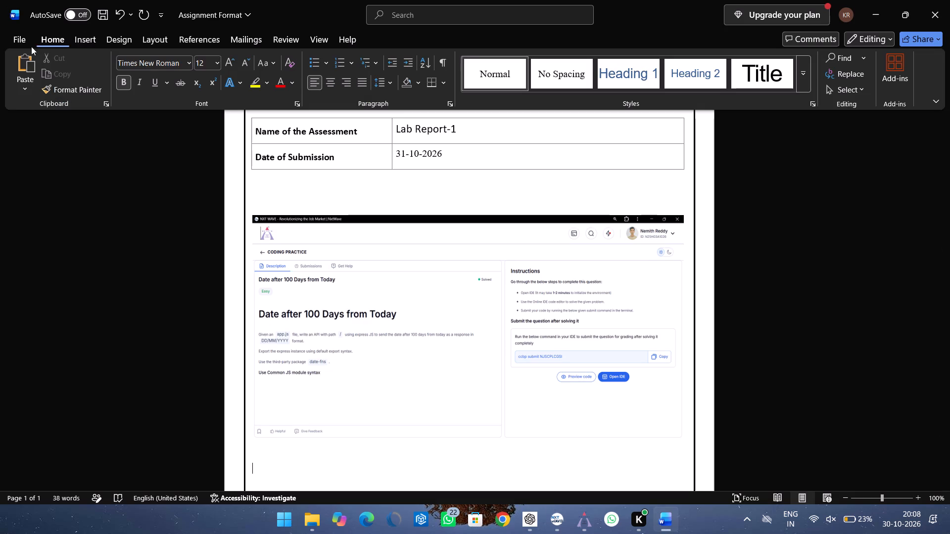
pyautogui.hotkey('alt', 'Tab')
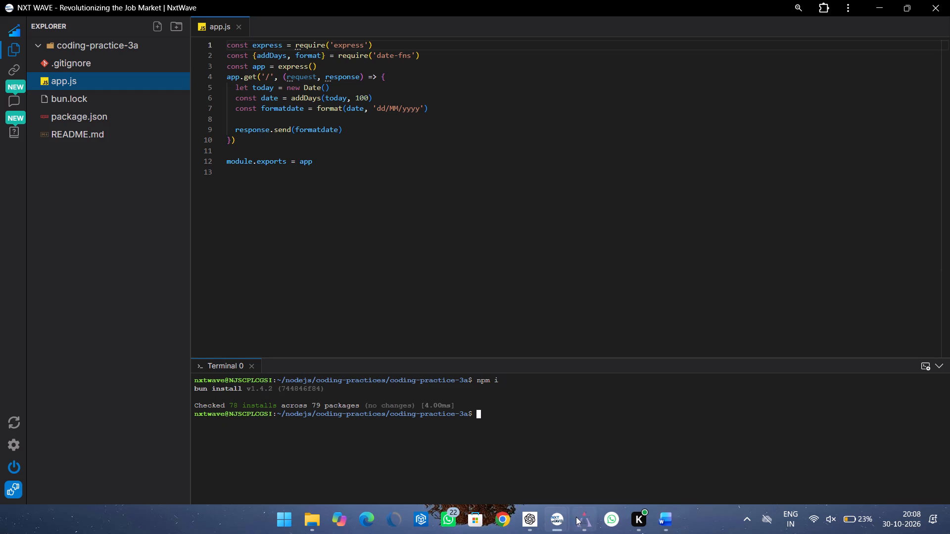
pyautogui.click(475, 482)
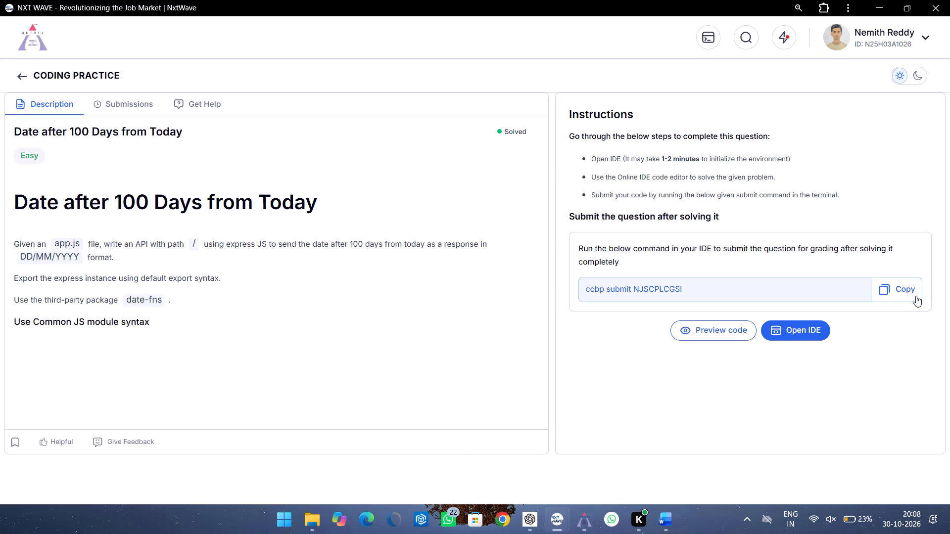
pyautogui.click(912, 286)
pyautogui.hotkey('alt', 'Tab')
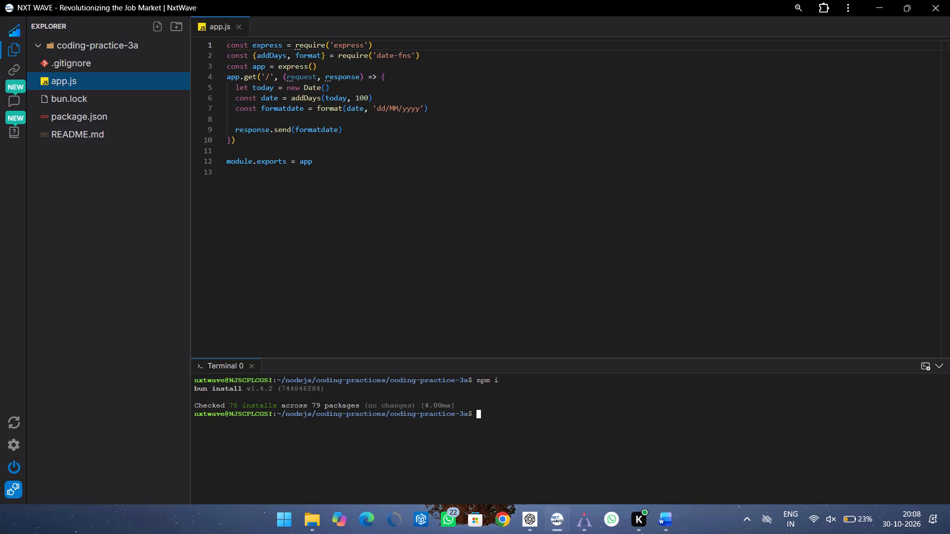
pyautogui.keyDown('ctrl'); pyautogui.keyDown('shift'); pyautogui.click(597, 429); pyautogui.keyUp('shift'); pyautogui.keyUp('ctrl')
pyautogui.hotkey('ctrl', 'shift', 'v')
pyautogui.press('Return')
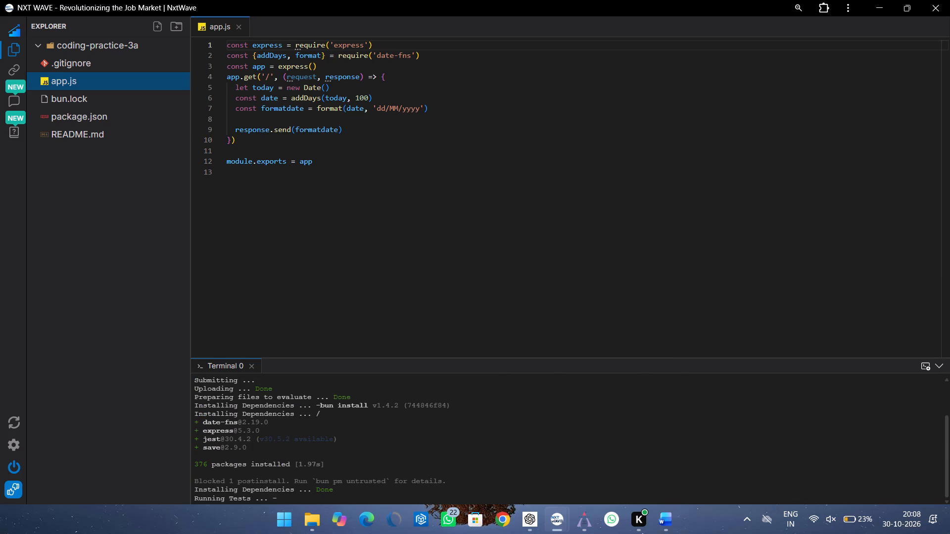
# Capture a screenshot of the IDE showing the app.js code together with the terminal's submission output.
pyautogui.scroll(-2, 546, 443)
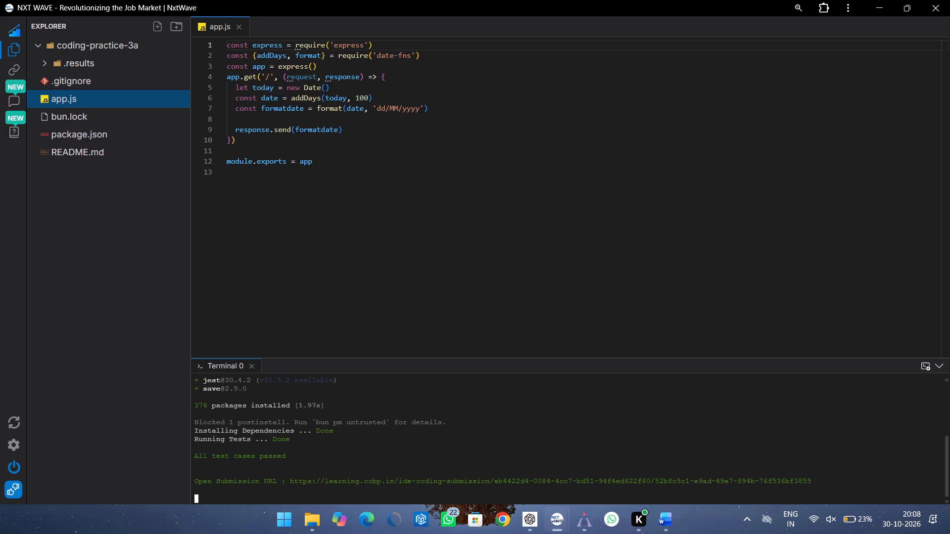
pyautogui.press('Print')
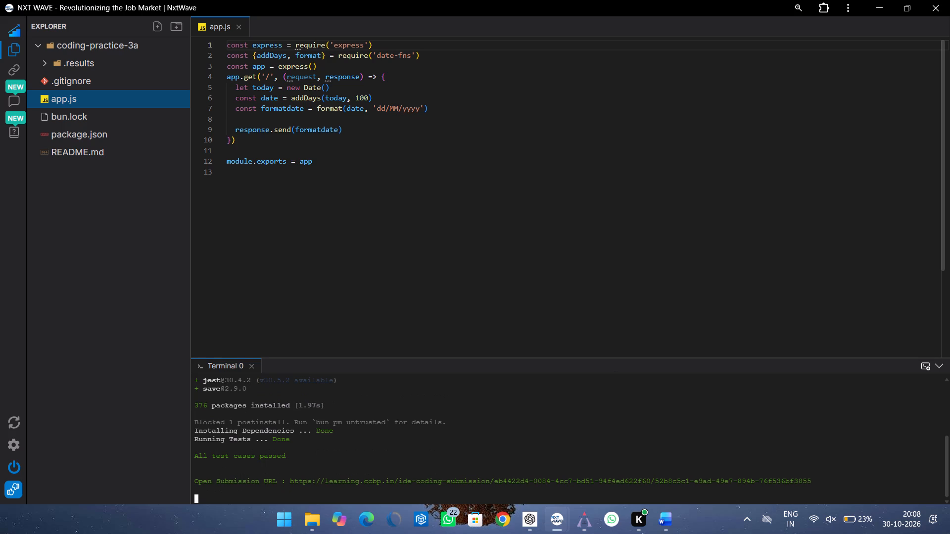
pyautogui.click(771, 253)
# Switch to Word, paste the code and terminal screenshot below the question screenshot, and narrow it to fit inside the page border.
pyautogui.hotkey('alt', 'Tab')
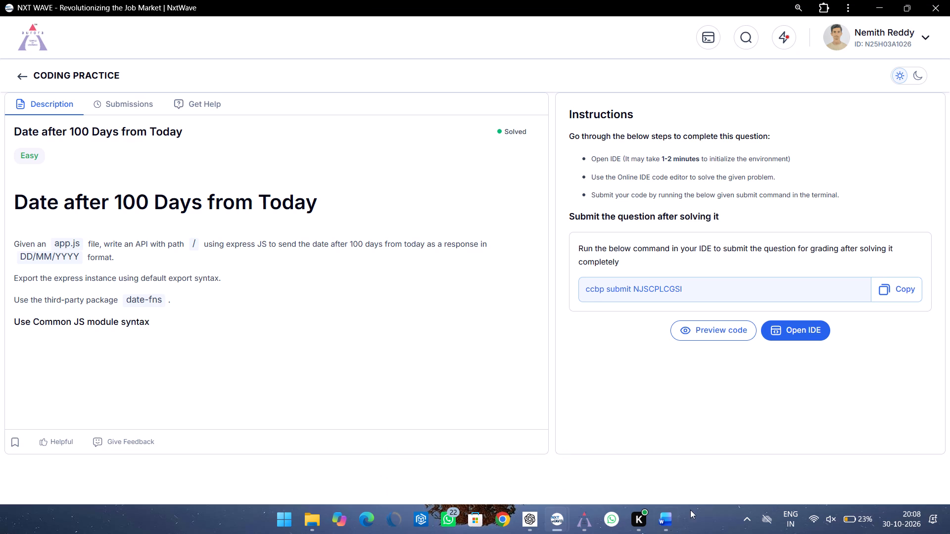
pyautogui.click(670, 522)
pyautogui.hotkey('ctrl', 'v')
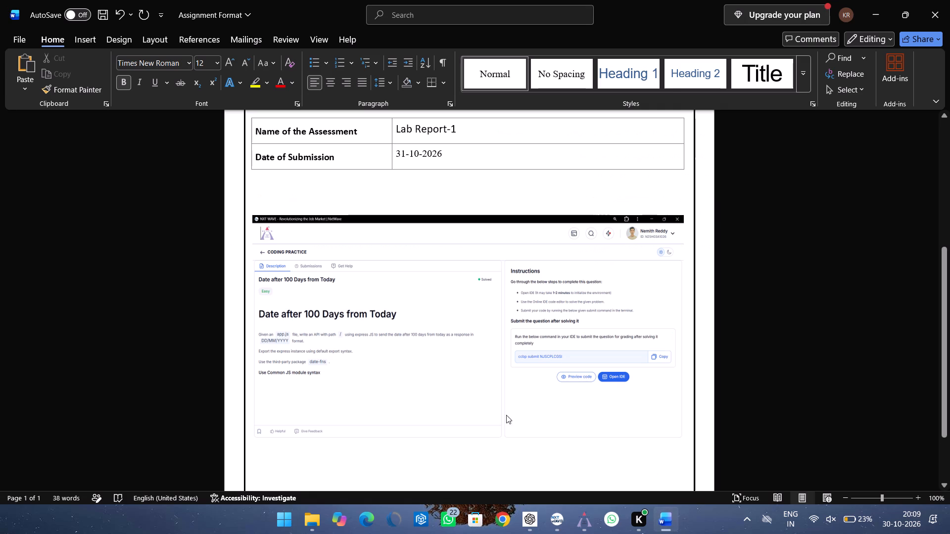
pyautogui.click(347, 357)
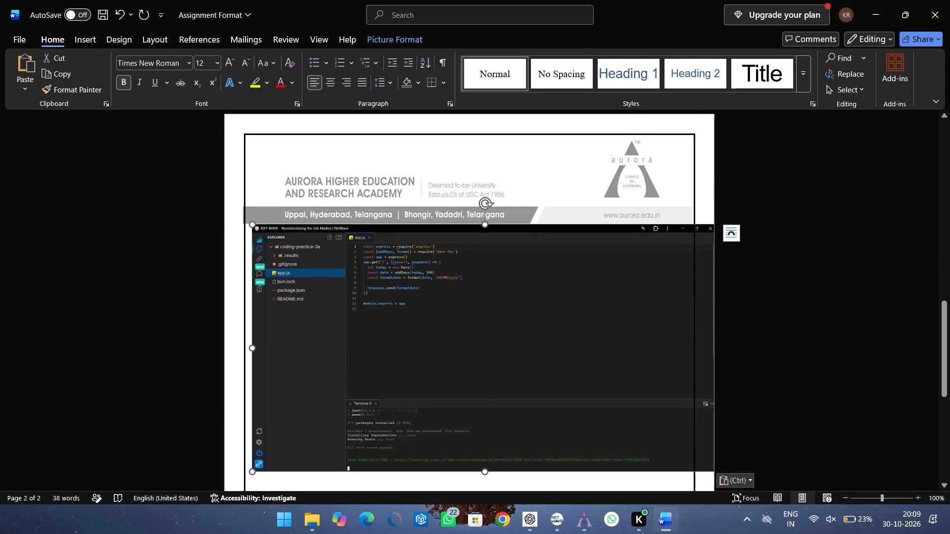
pyautogui.moveTo(253, 350); pyautogui.dragTo(285, 356)
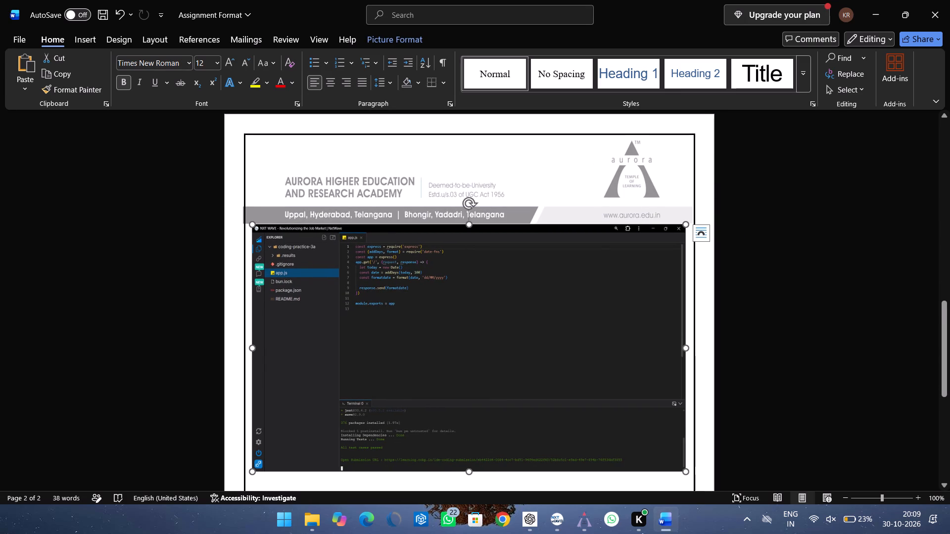
# Insert two line breaks after the code and terminal screenshot.
pyautogui.scroll(-3, 353, 440)
pyautogui.click(694, 377)
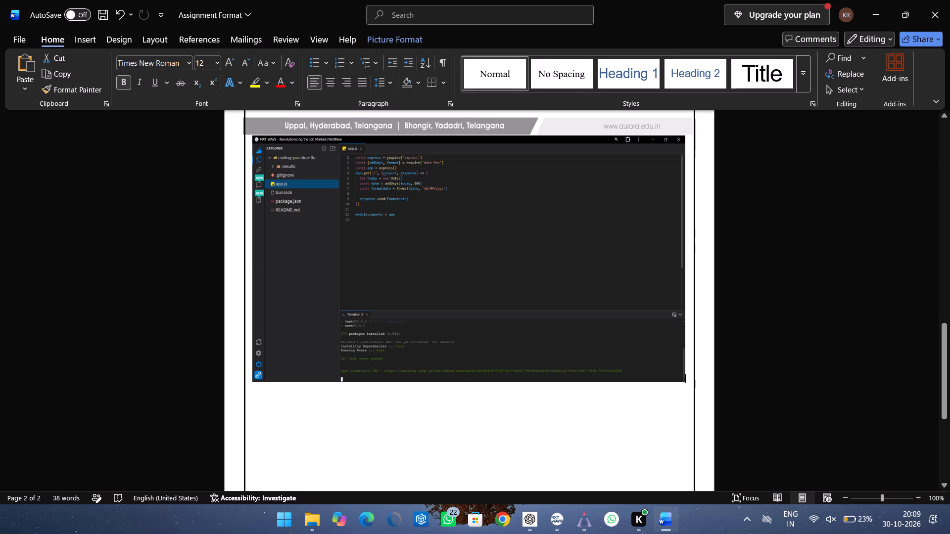
pyautogui.press('Return')
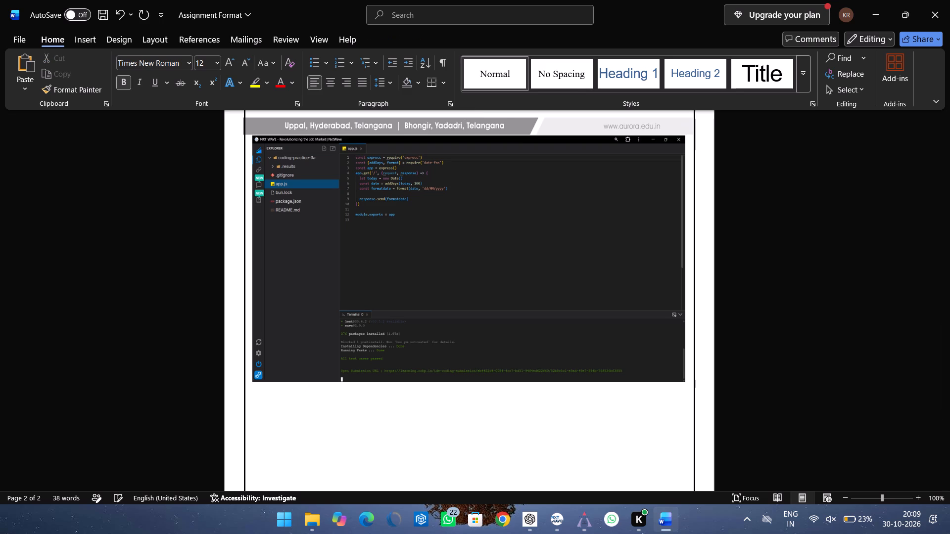
pyautogui.press('Return')
# Switch to the NxtWave IDE, open the submission URL from the terminal, and capture a screenshot of the Submission Details page.
pyautogui.hotkey('alt', 'Tab')
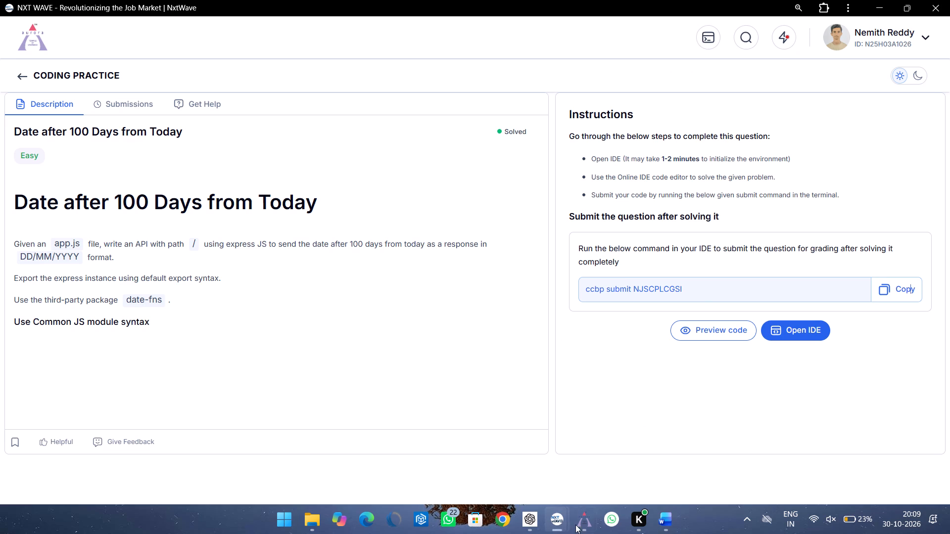
pyautogui.click(587, 486)
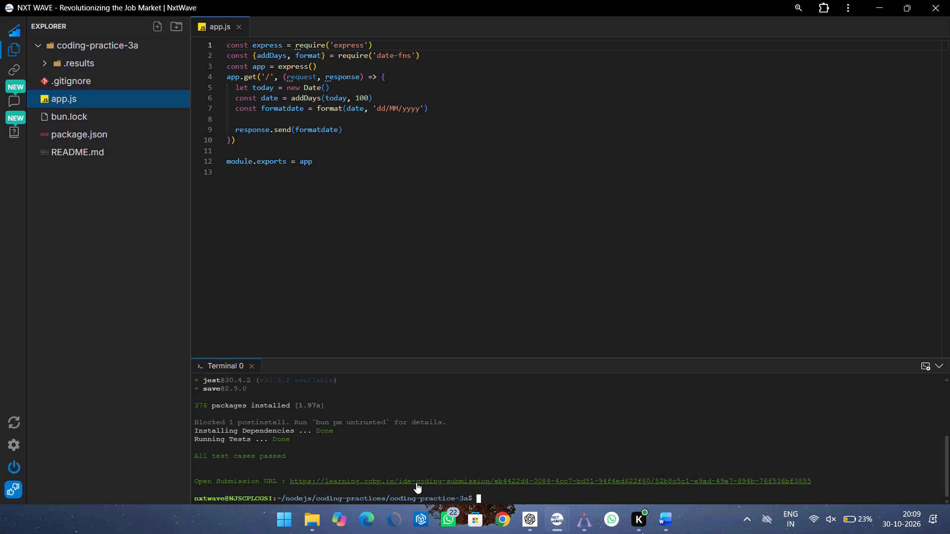
pyautogui.click(416, 483)
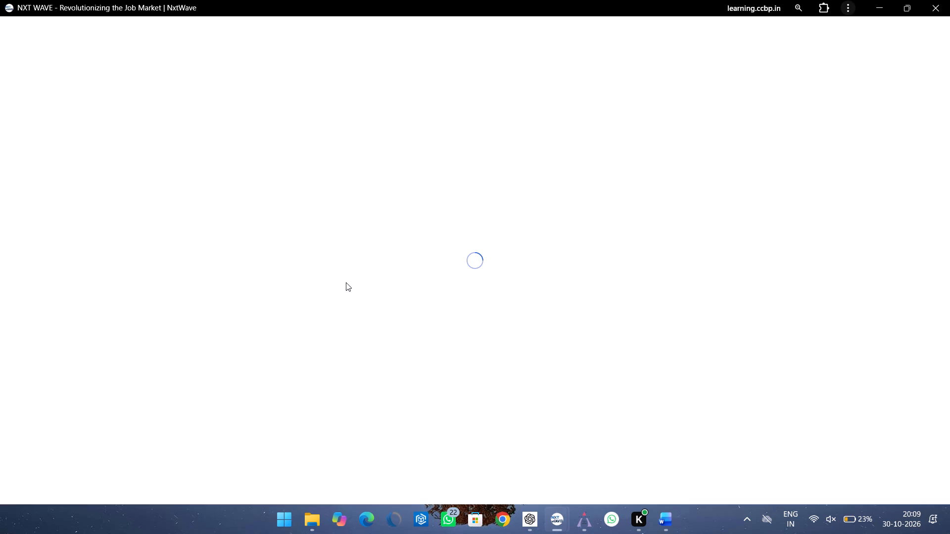
pyautogui.press('Print')
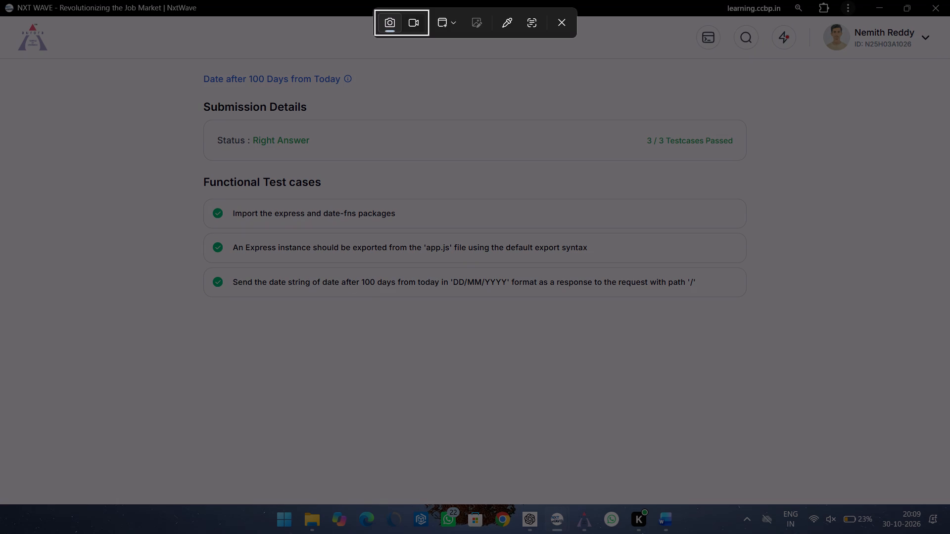
pyautogui.click(346, 282)
# Switch to Word, paste the Submission Details screenshot below the code screenshot, and narrow it to fit inside the page border.
pyautogui.hotkey('alt', 'Tab')
pyautogui.hotkey('alt', 'Tab')
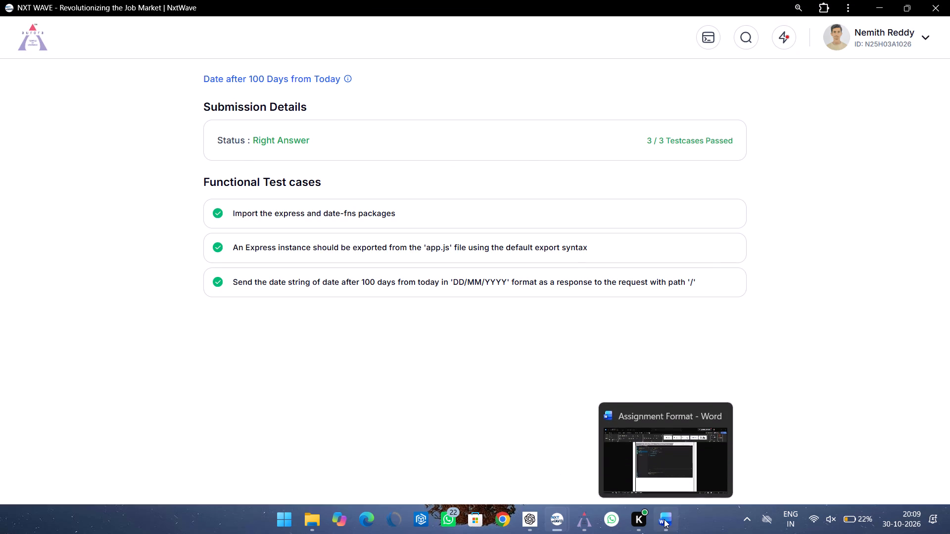
pyautogui.click(675, 483)
pyautogui.hotkey('ctrl', 'v')
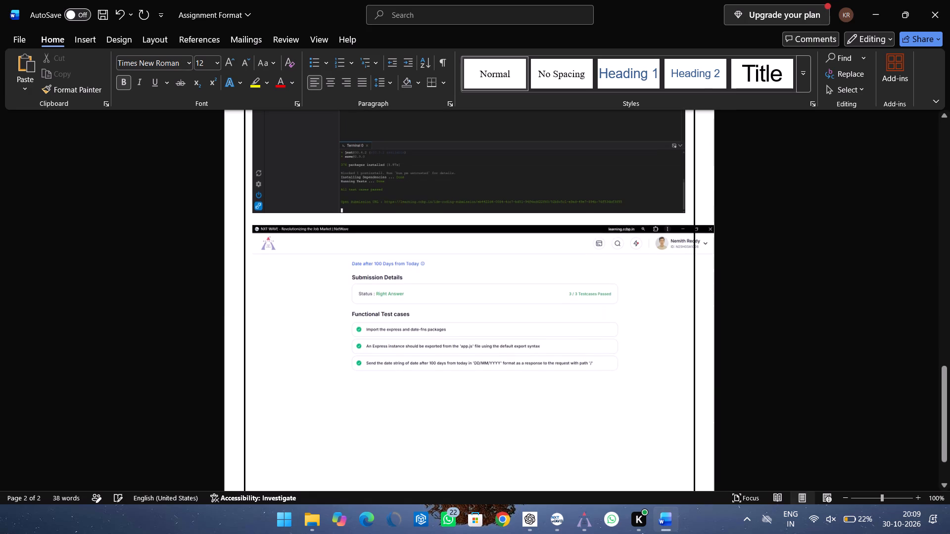
pyautogui.click(314, 329)
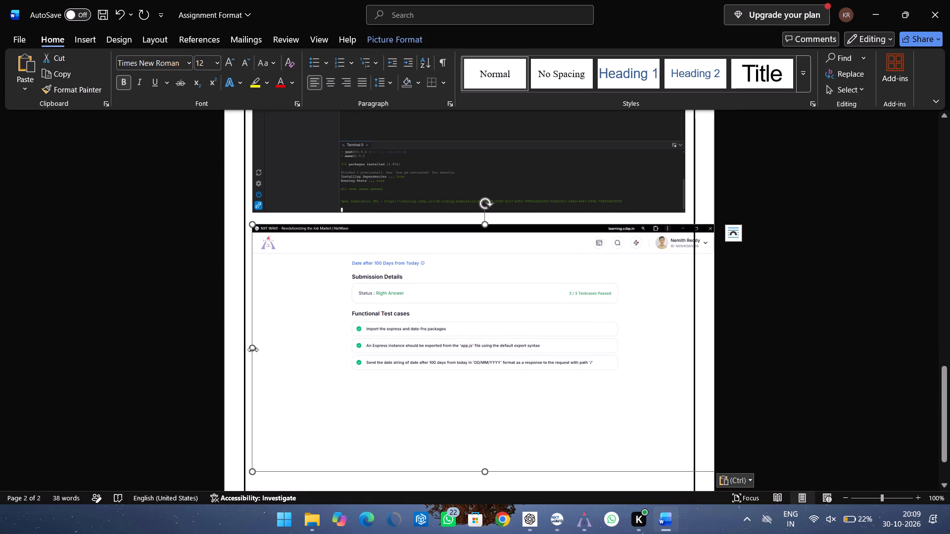
pyautogui.moveTo(253, 350); pyautogui.dragTo(290, 355)
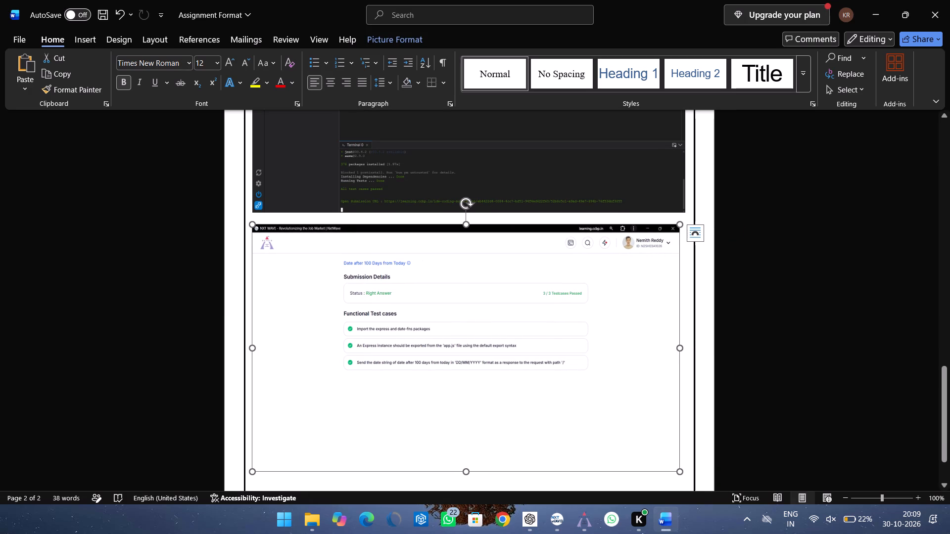
# Review the placed screenshots and start a new line below the Submission Details screenshot.
pyautogui.scroll(-4, 467, 422)
pyautogui.scroll(8, 467, 422)
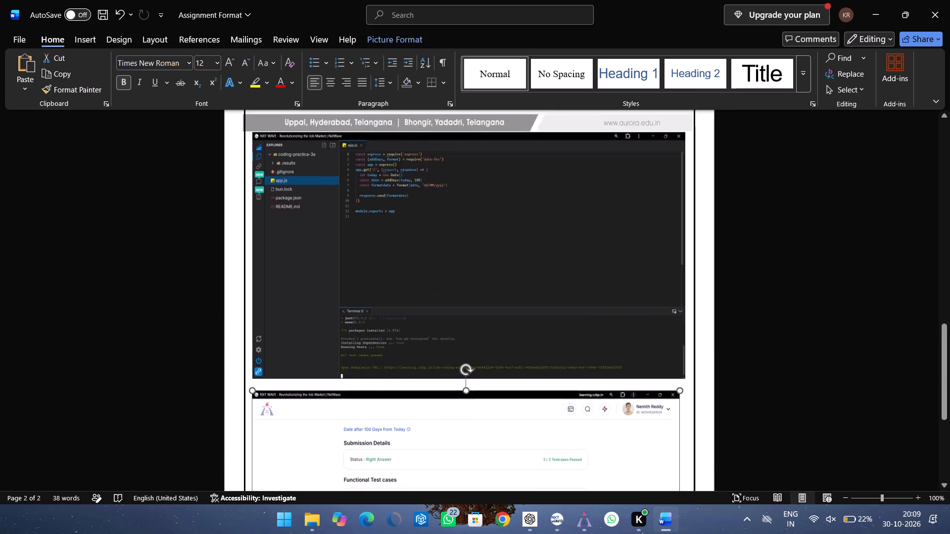
pyautogui.scroll(10, 462, 420)
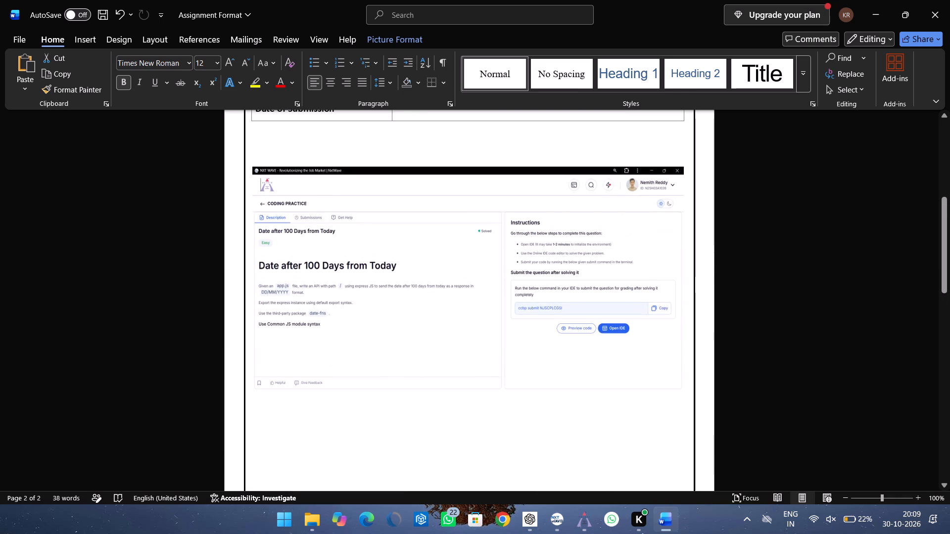
pyautogui.scroll(-8, 462, 420)
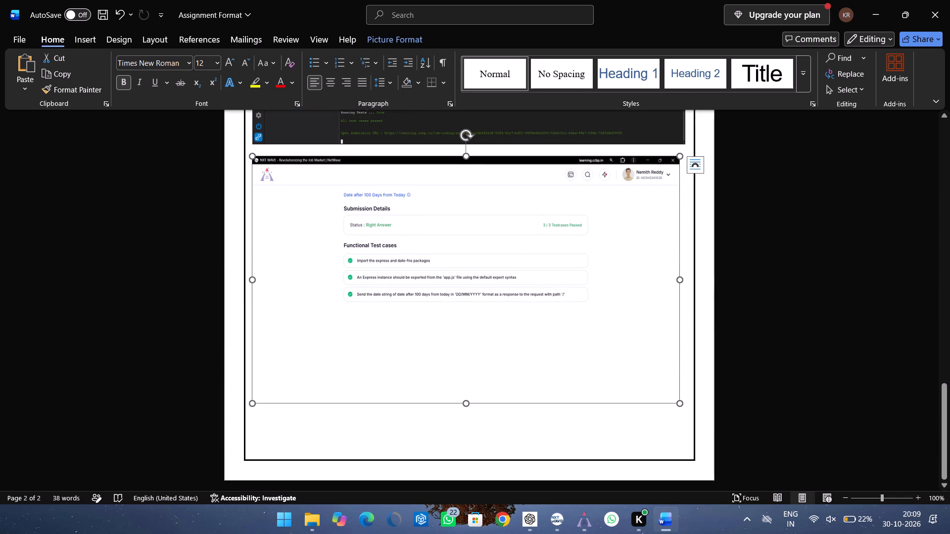
pyautogui.click(685, 413)
pyautogui.press('Return')
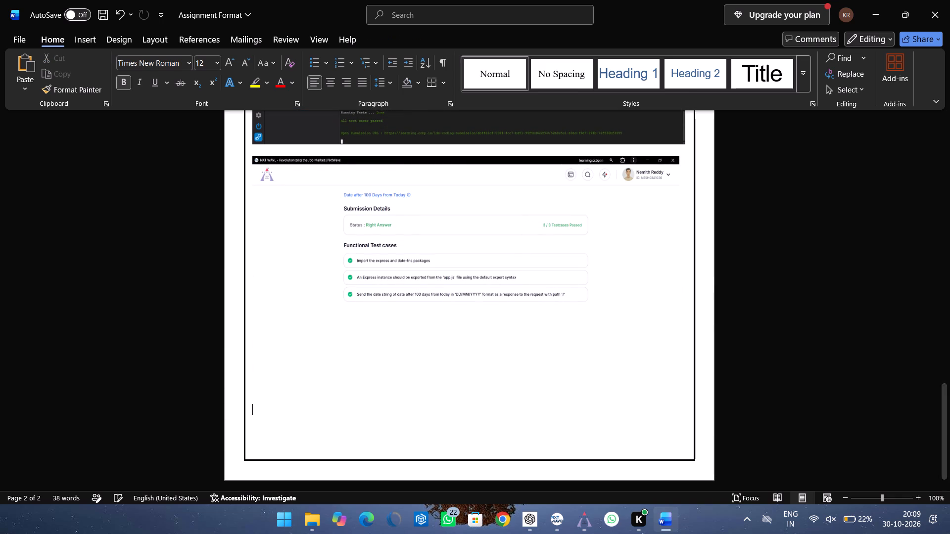
# Extend the report onto a third page, look over the earlier pages, and start a new line below the third page's letterhead.
pyautogui.press('Return')
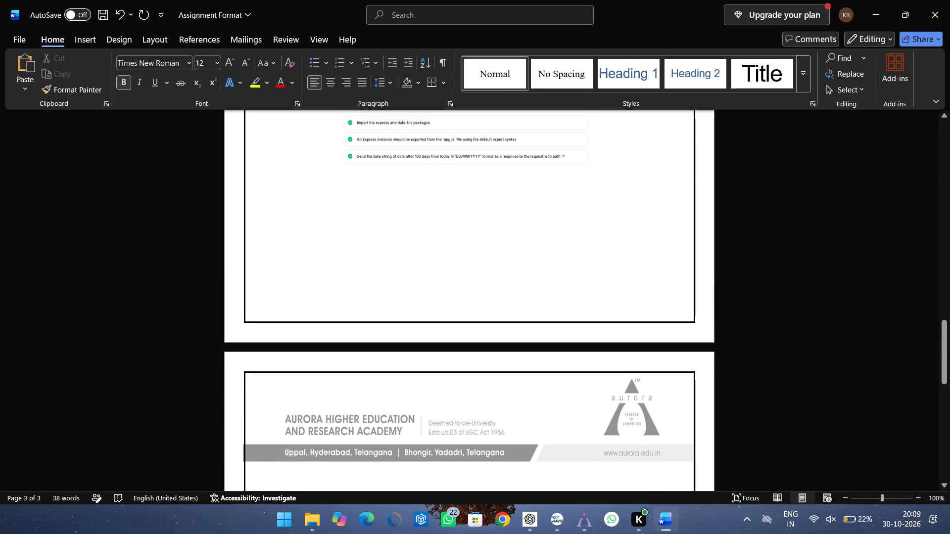
pyautogui.scroll(10, 685, 413)
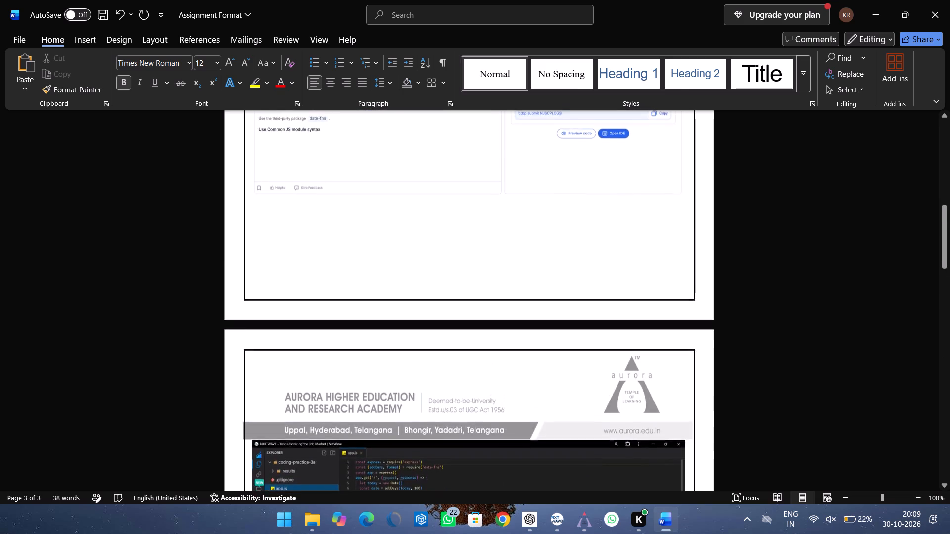
pyautogui.scroll(3, 685, 413)
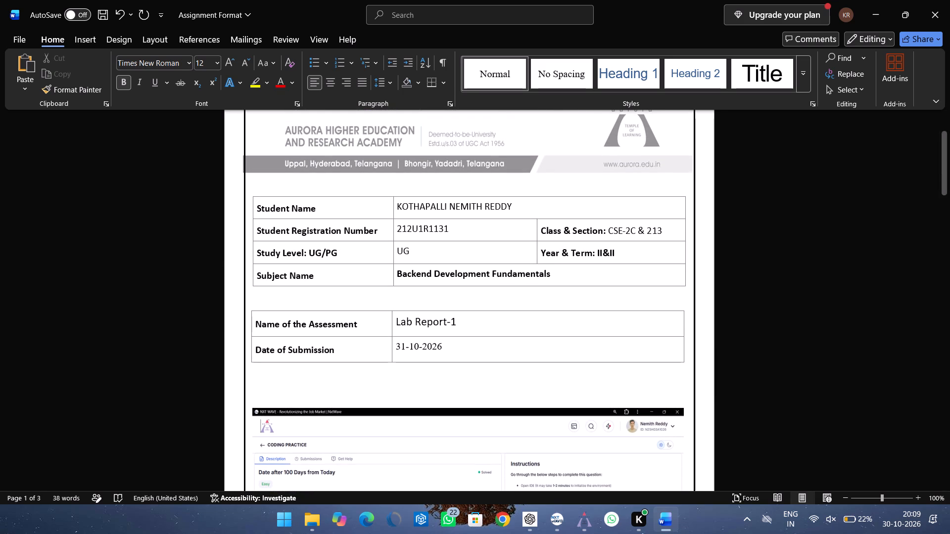
pyautogui.click(685, 413)
pyautogui.scroll(-3, 685, 413)
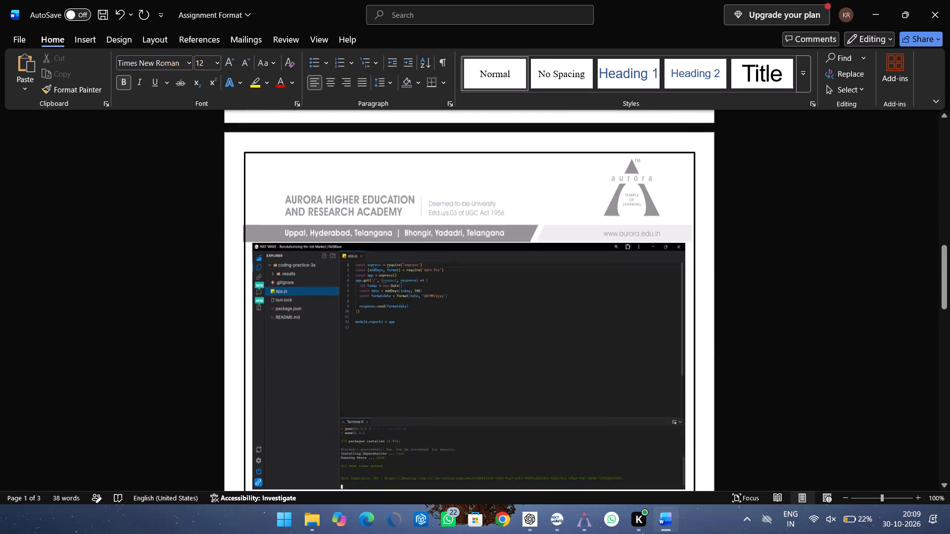
pyautogui.scroll(-6, 685, 413)
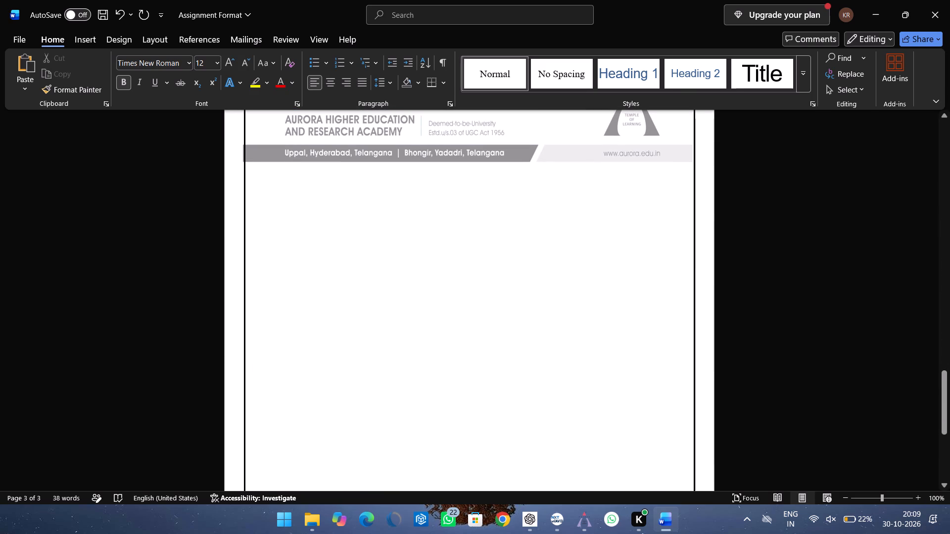
pyautogui.click(256, 185)
pyautogui.press('Return')
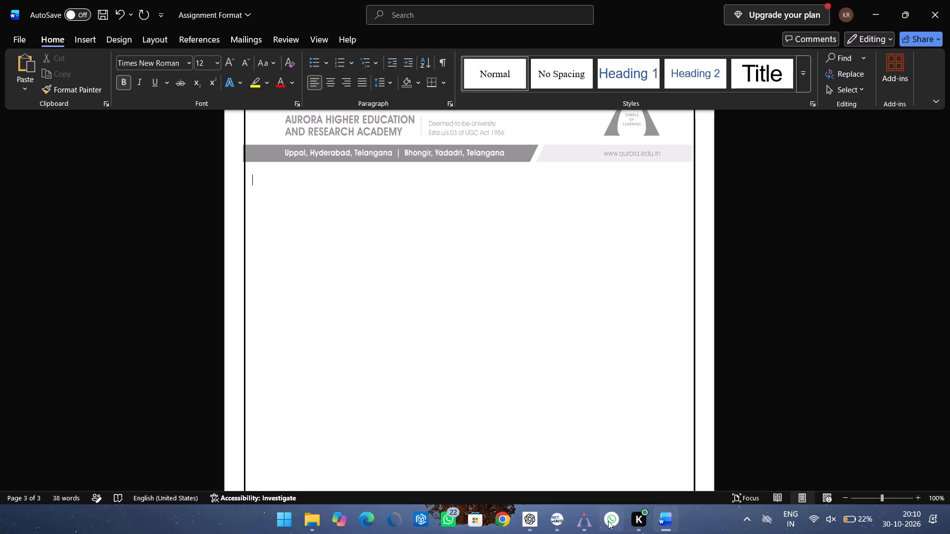
# Switch to the NxtWave question window and open the Today's Date question from the Coding Practice list.
pyautogui.click(560, 526)
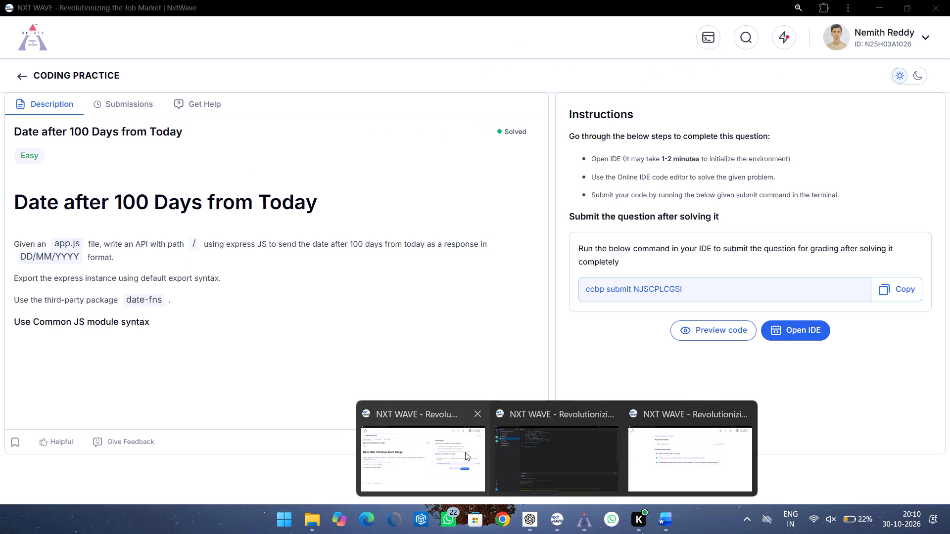
pyautogui.click(465, 452)
pyautogui.click(24, 73)
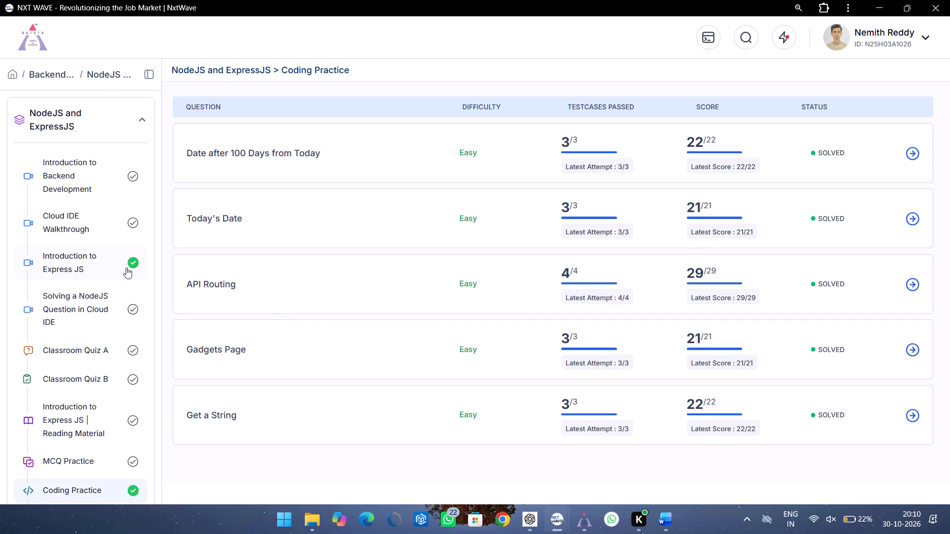
pyautogui.click(340, 208)
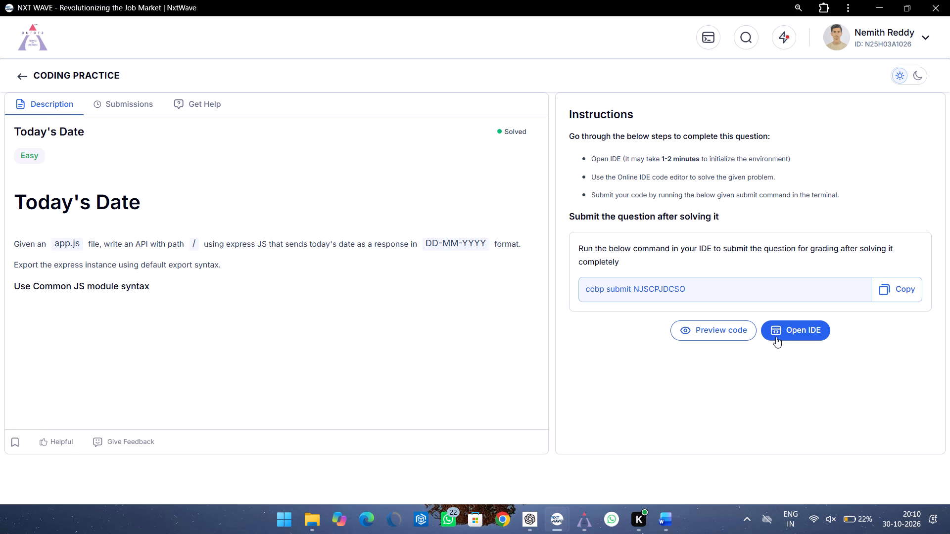
# Preview the saved app.js code for the Today's Date question.
pyautogui.click(730, 334)
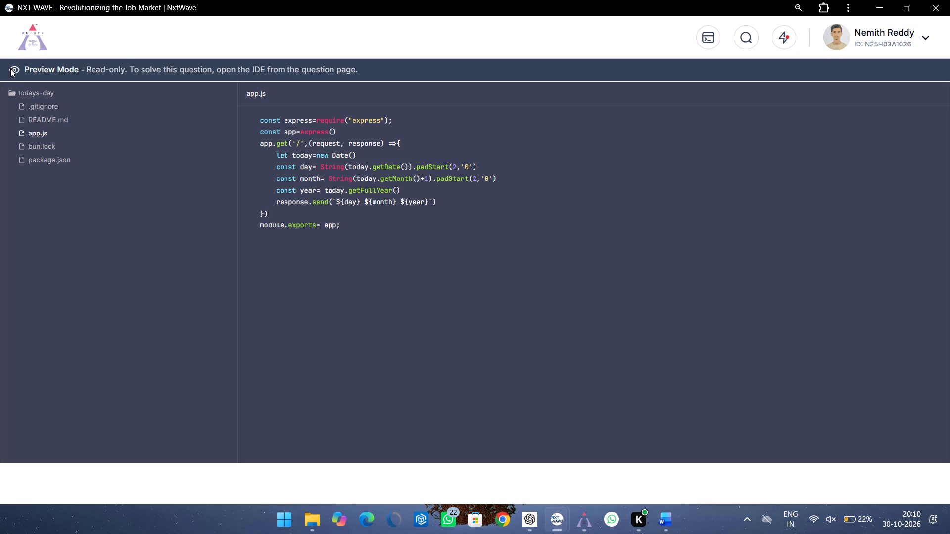
pyautogui.hscroll(9, 30, 123)
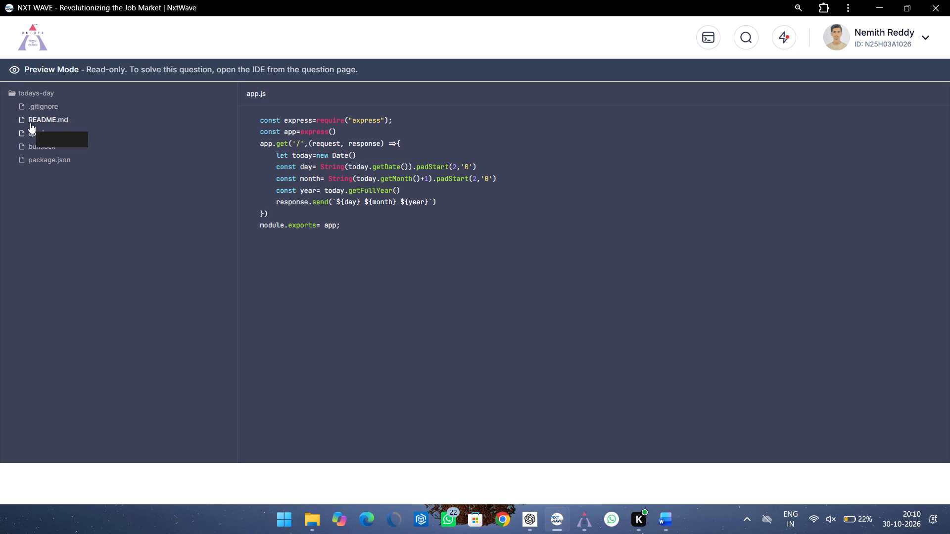
pyautogui.hscroll(9, 30, 123)
pyautogui.hscroll(7, 130, 386)
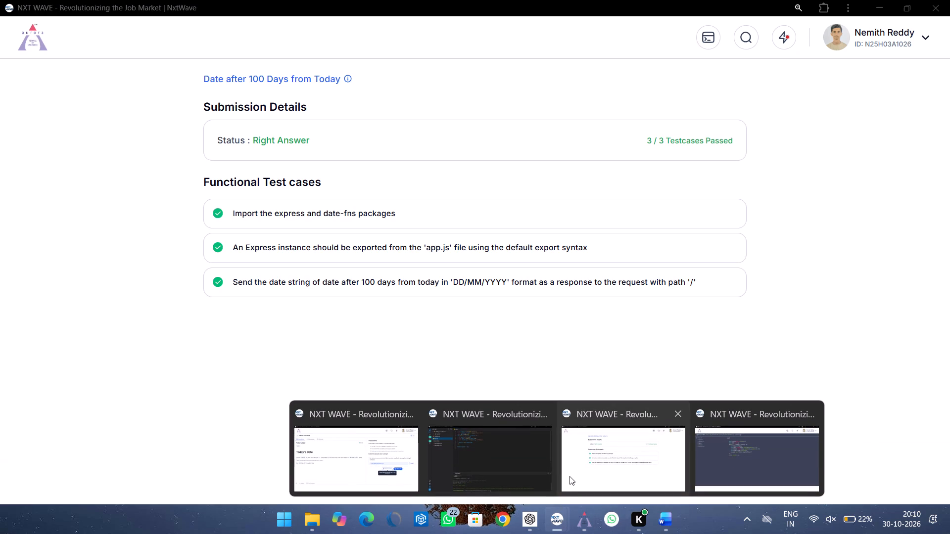
# Open the IDE for Today's Date, closing the leftover submission and code preview windows and agreeing to end the other IDE session.
pyautogui.click(324, 463)
pyautogui.click(813, 328)
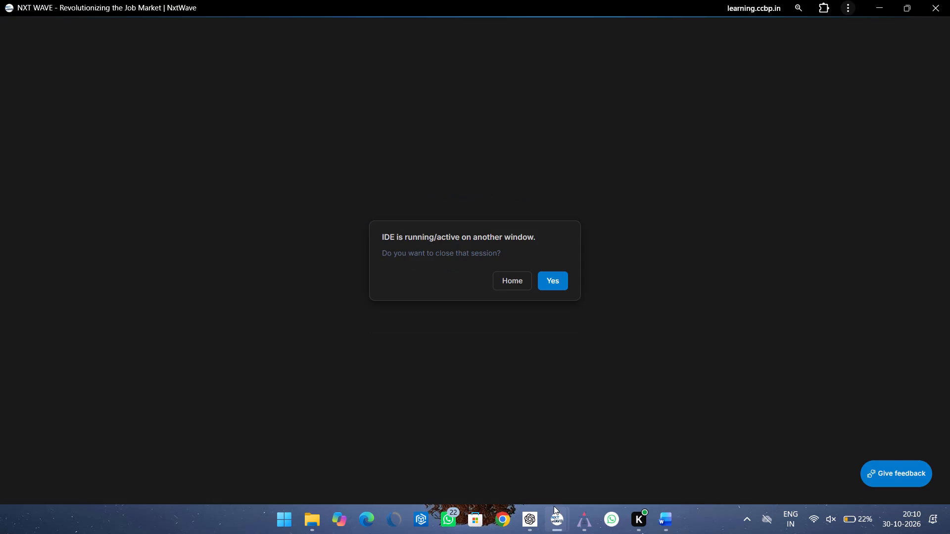
pyautogui.click(616, 410)
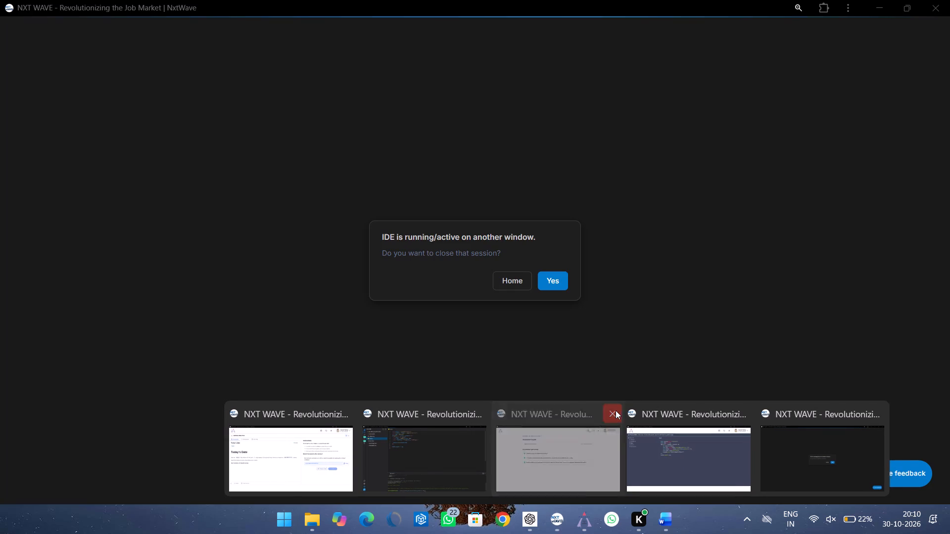
pyautogui.click(676, 406)
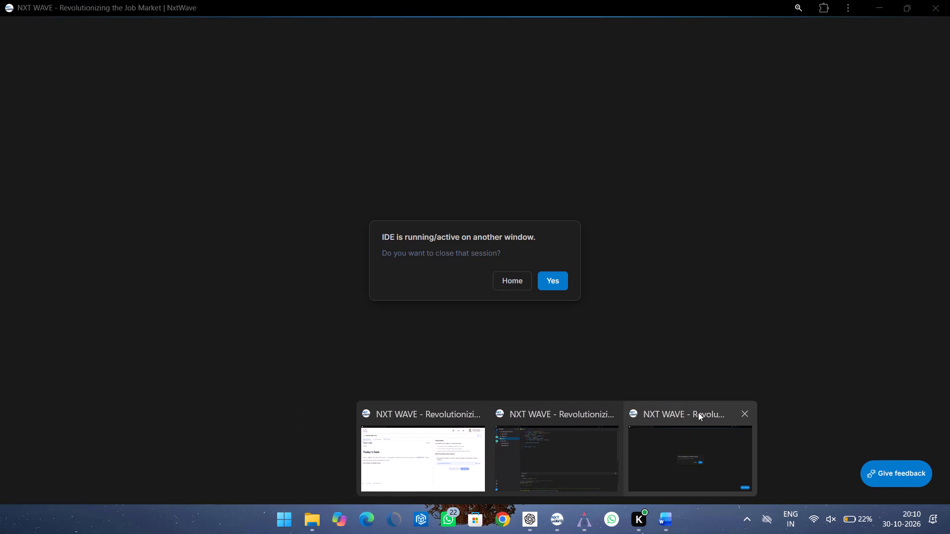
pyautogui.click(550, 275)
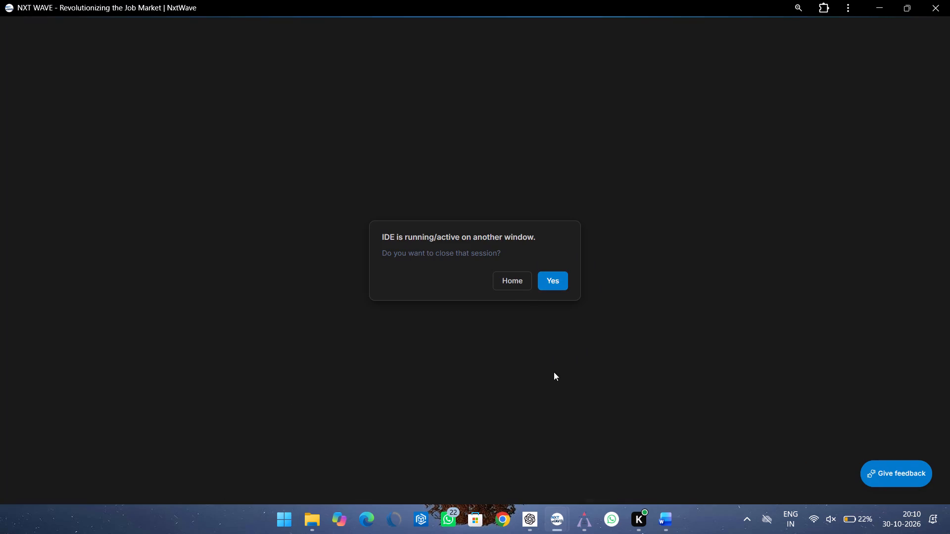
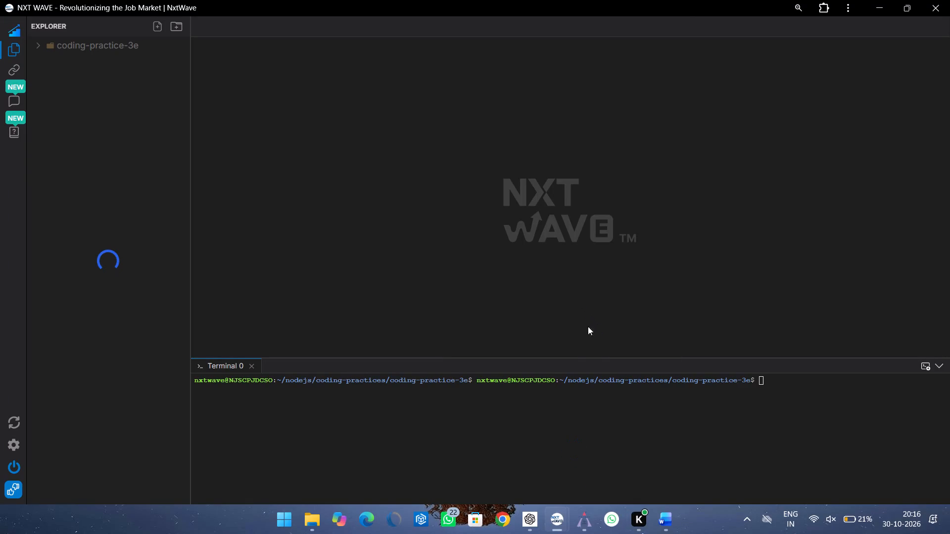
# Open app.js from the coding-practice-3e folder in the IDE's file explorer.
pyautogui.click(121, 43)
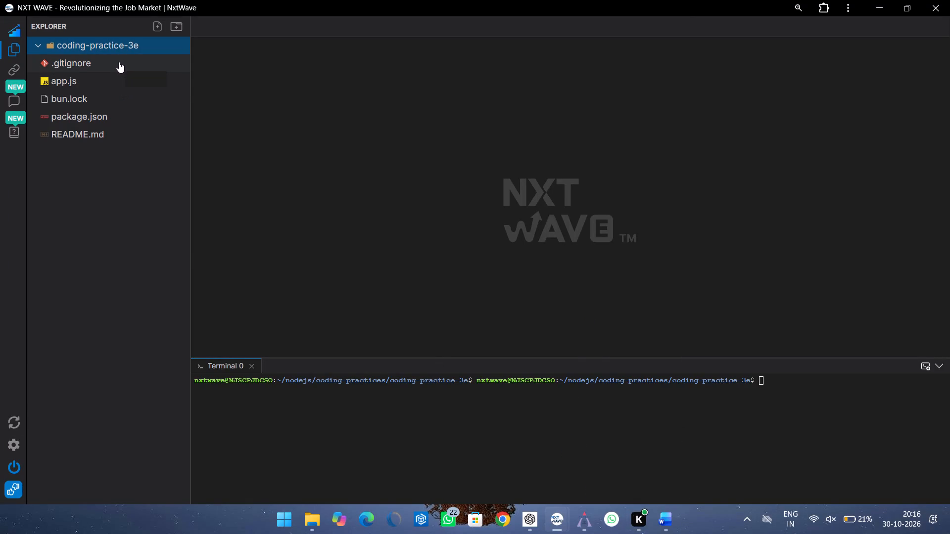
pyautogui.click(119, 81)
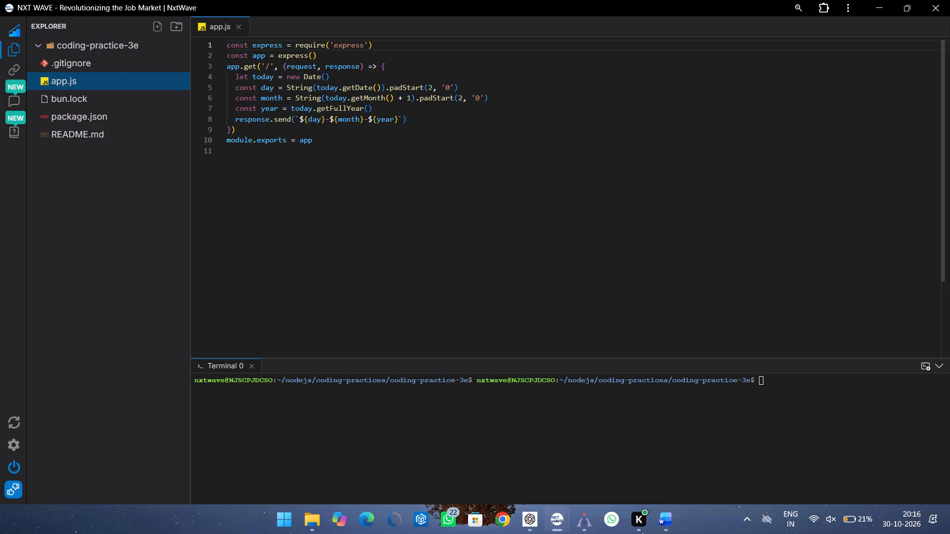
# Copy the submit command from the Today's Date question page and run ccbp submit NJSCPJDCSO in the IDE terminal.
pyautogui.click(747, 387)
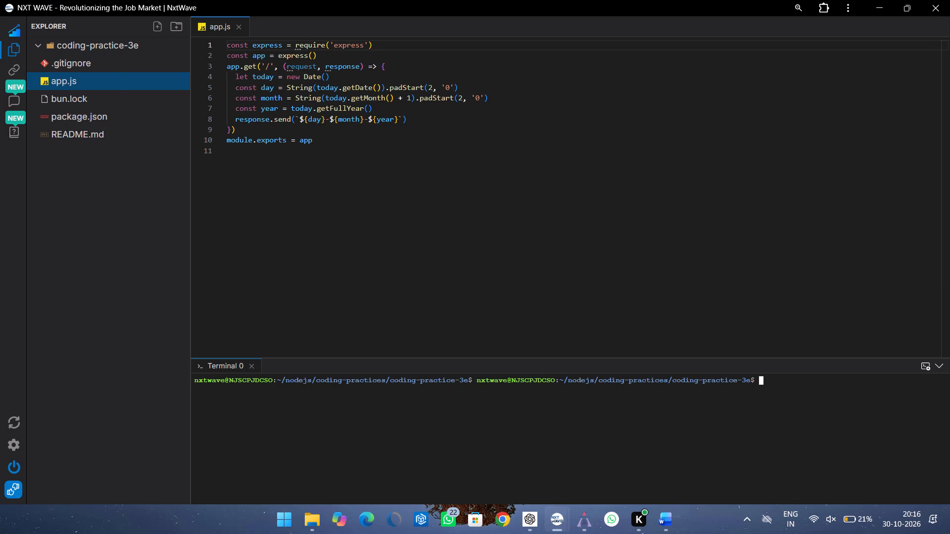
pyautogui.hotkey('alt', 'Tab')
pyautogui.click(900, 286)
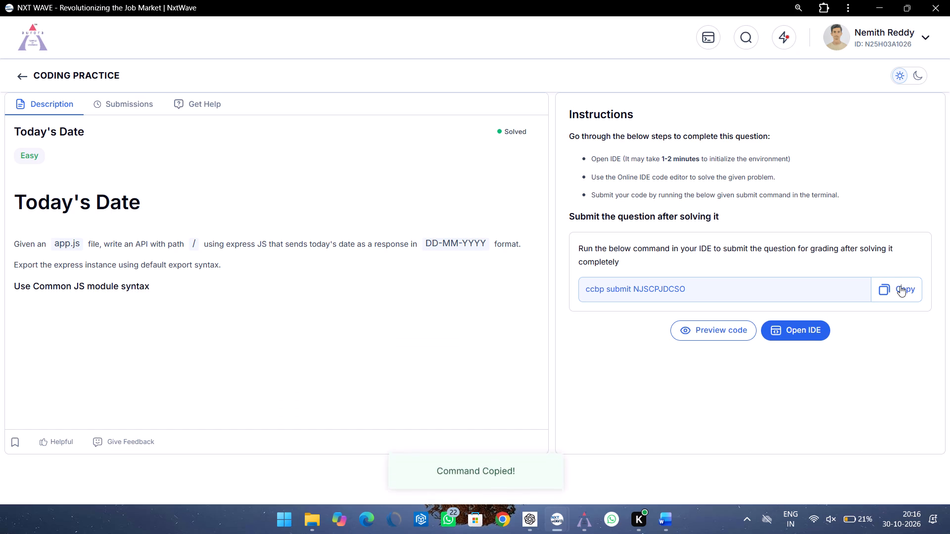
pyautogui.hotkey('alt', 'Tab')
pyautogui.click(777, 386)
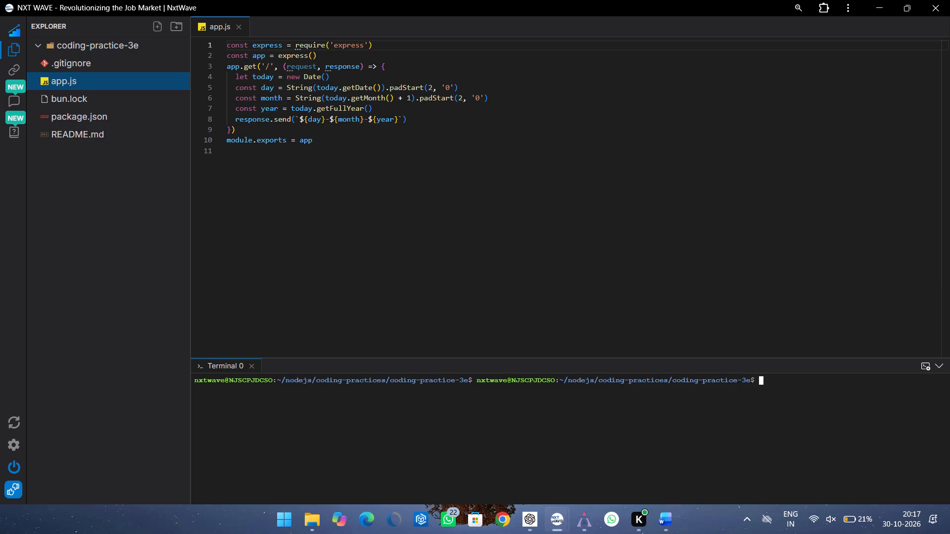
pyautogui.hotkey('ctrl', 'shift', 'v')
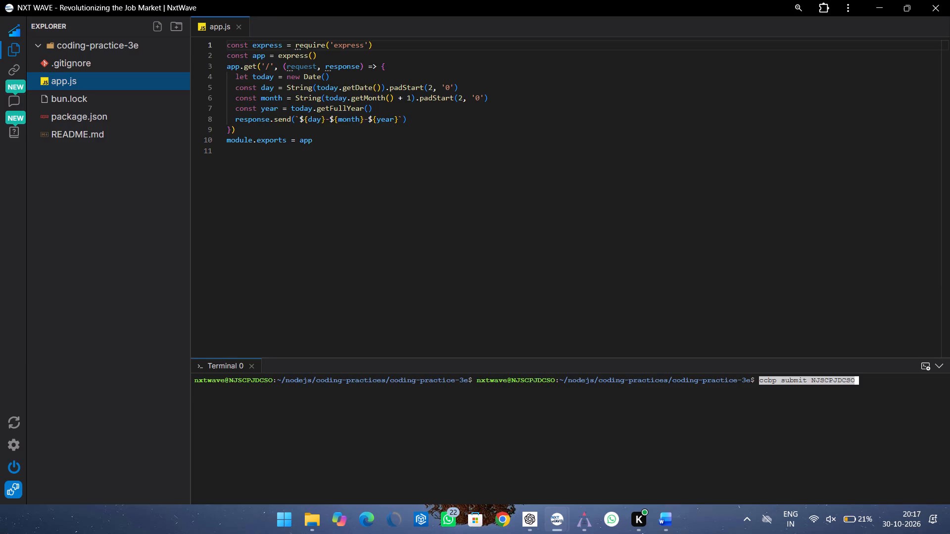
pyautogui.press('Return')
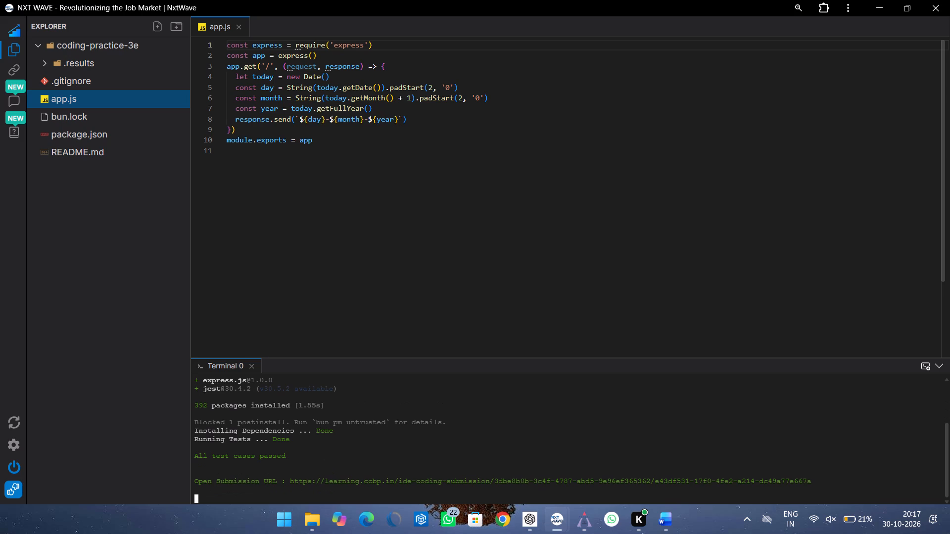
pyautogui.press('Home')
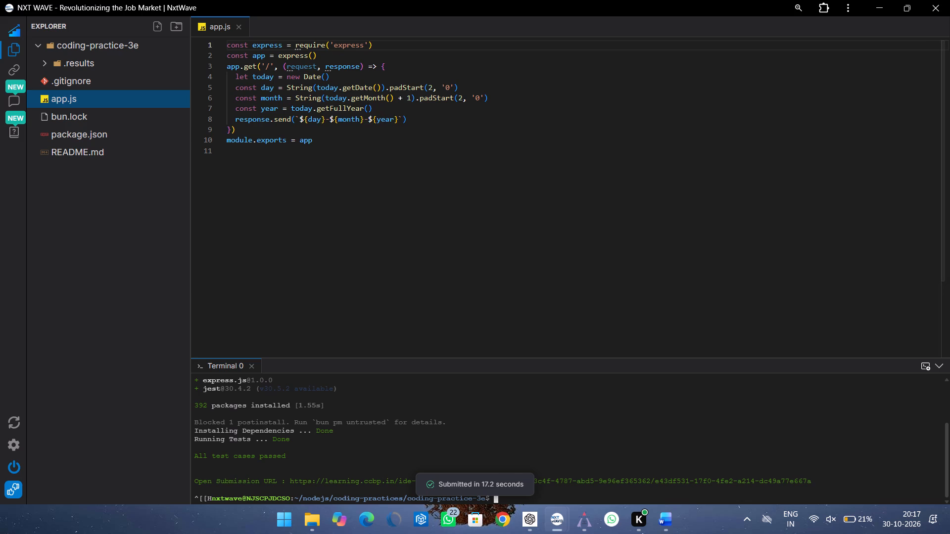
# Capture a screenshot of the IDE showing the app.js code and the terminal's submission output.
pyautogui.press('Print')
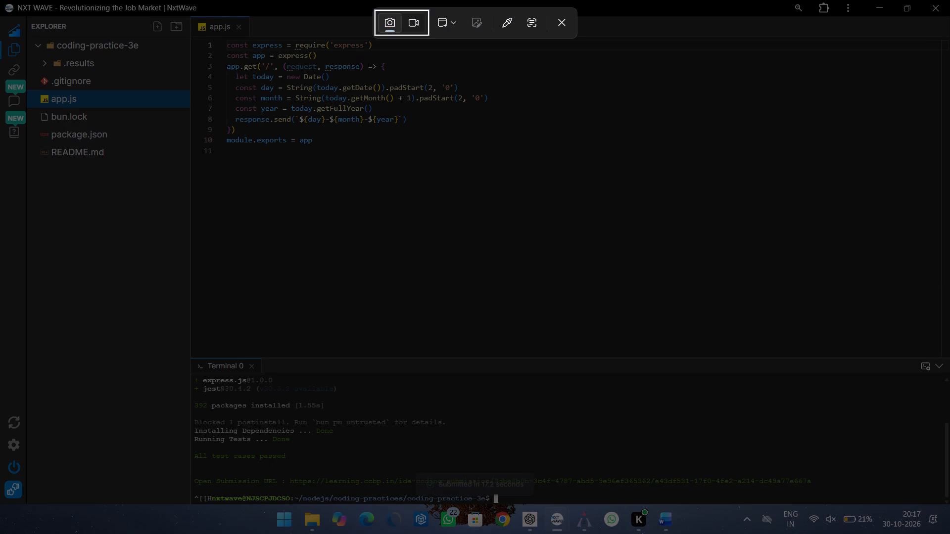
pyautogui.click(703, 410)
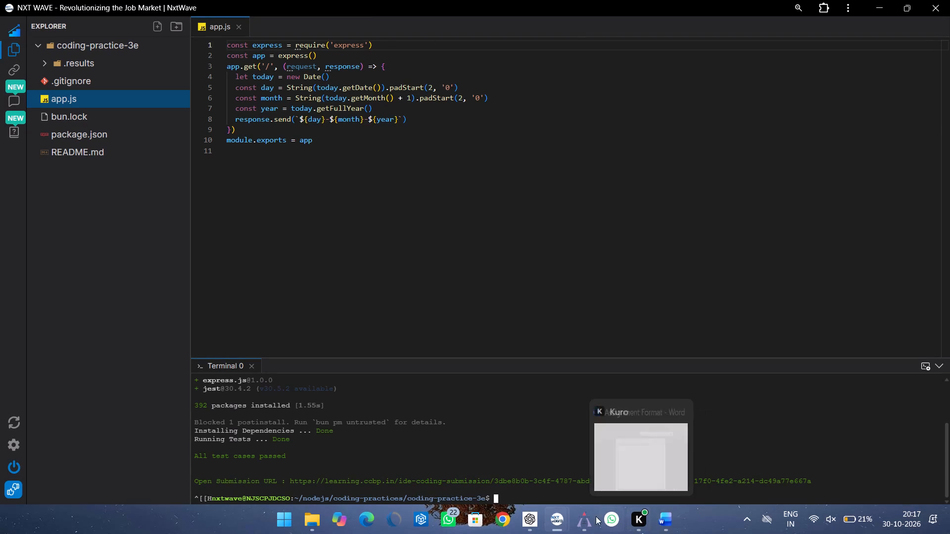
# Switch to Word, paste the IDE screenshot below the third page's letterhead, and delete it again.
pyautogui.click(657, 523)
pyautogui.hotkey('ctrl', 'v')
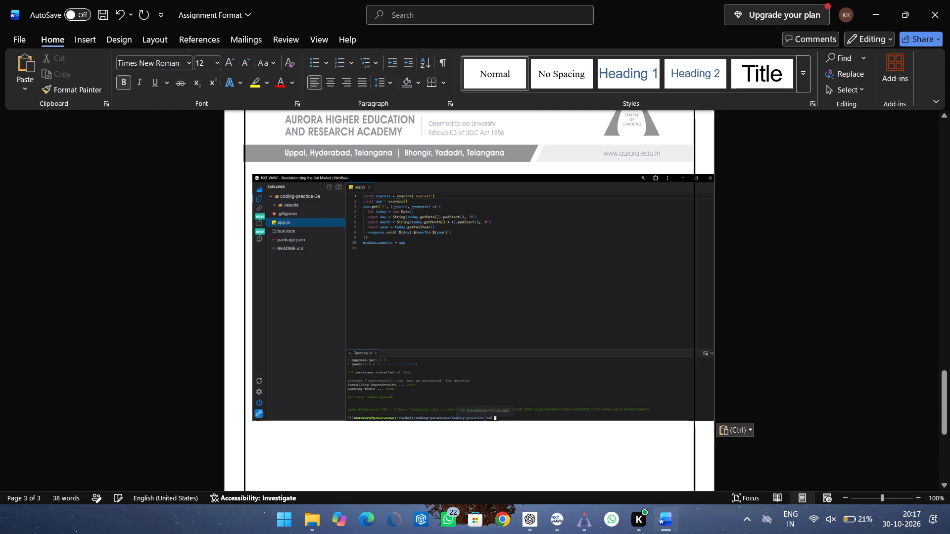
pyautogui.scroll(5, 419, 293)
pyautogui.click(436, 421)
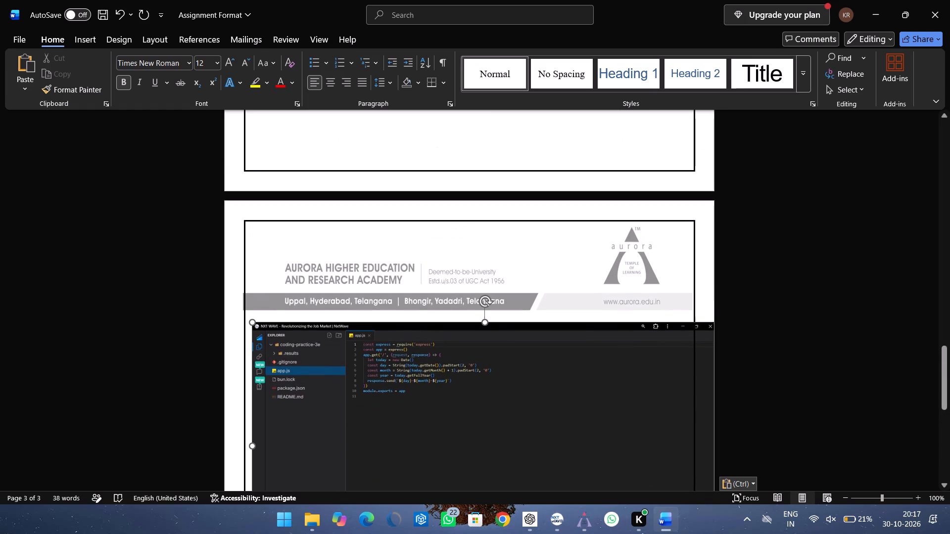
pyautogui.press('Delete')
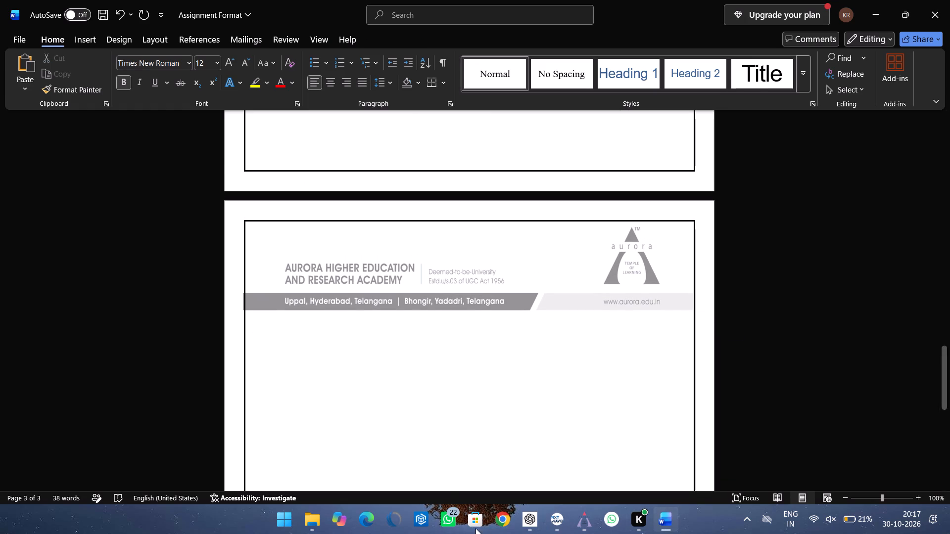
# Capture the Today's Date question page in NxtWave and paste the screenshot below the third page's letterhead in Word.
pyautogui.click(562, 518)
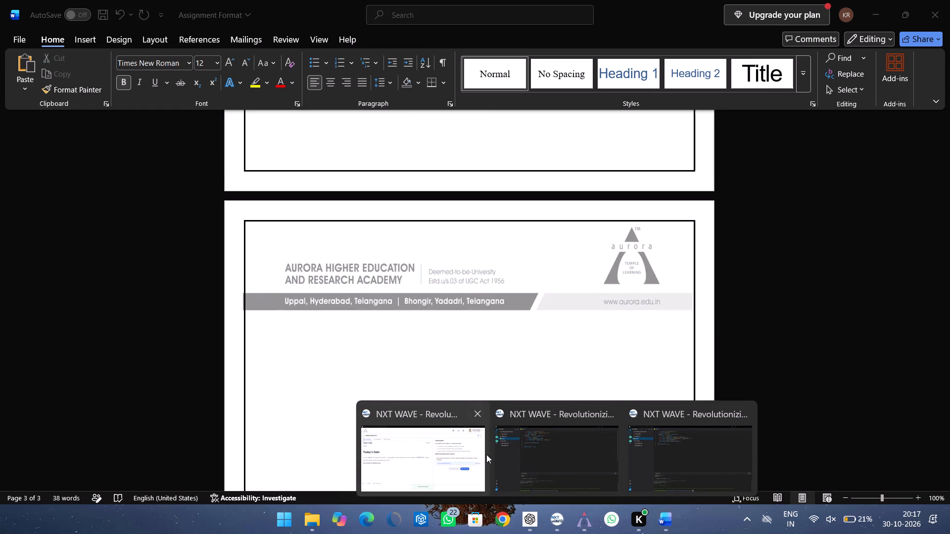
pyautogui.click(424, 438)
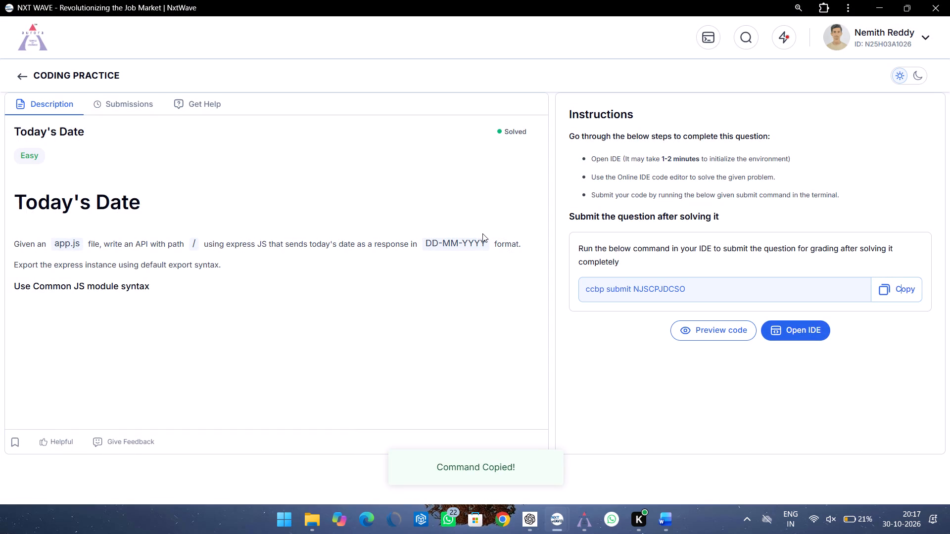
pyautogui.press('Print')
pyautogui.click(482, 240)
pyautogui.click(482, 243)
pyautogui.hotkey('alt', 'Tab')
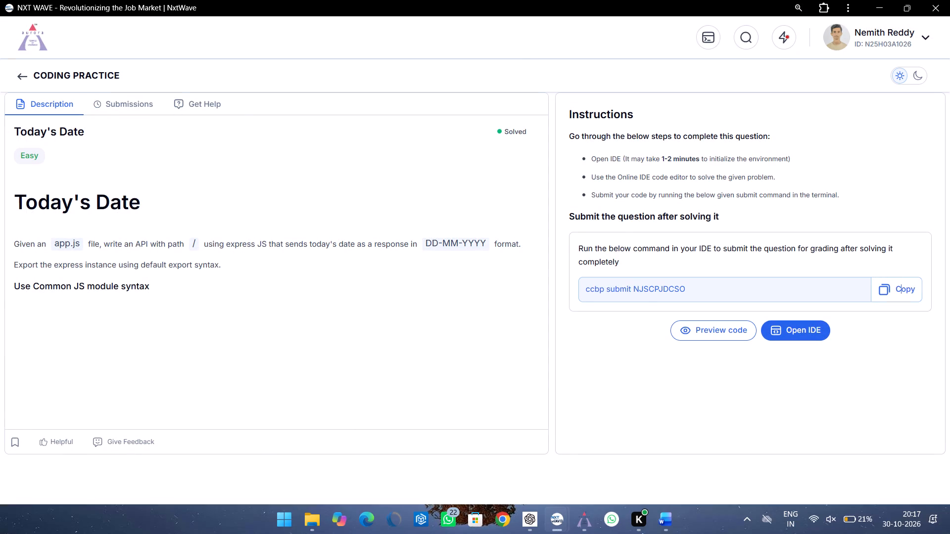
pyautogui.hotkey('ctrl', 'v')
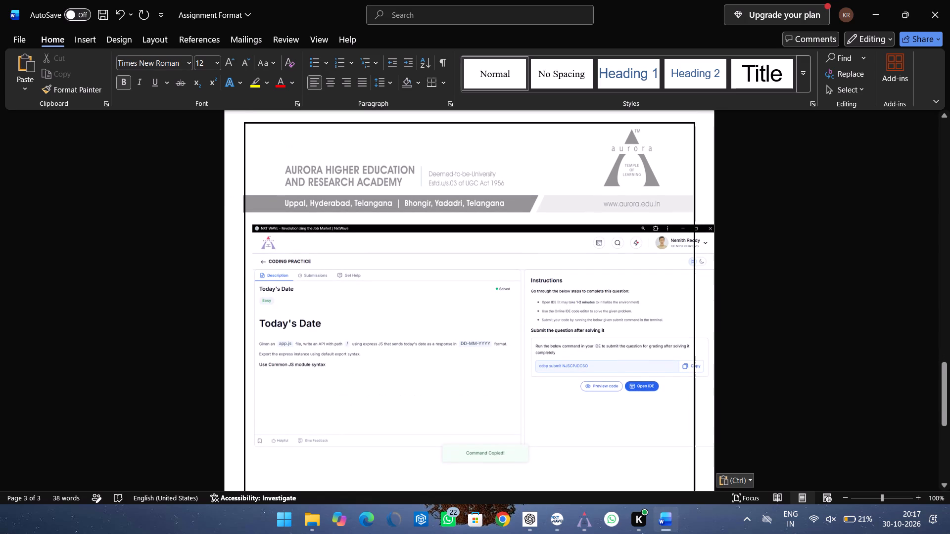
# Narrow the Today's Date question screenshot so it fits inside the page border.
pyautogui.scroll(-2, 370, 394)
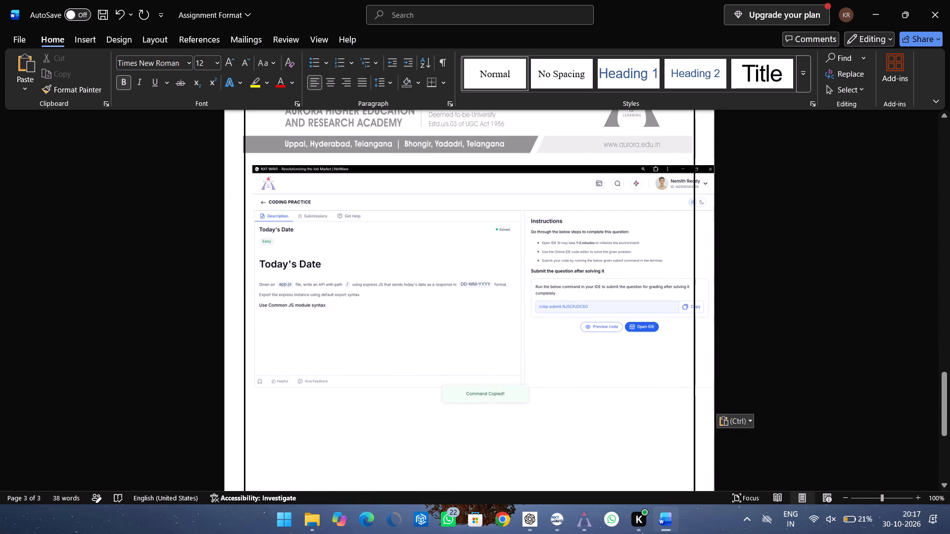
pyautogui.click(501, 345)
pyautogui.moveTo(253, 288); pyautogui.dragTo(266, 291)
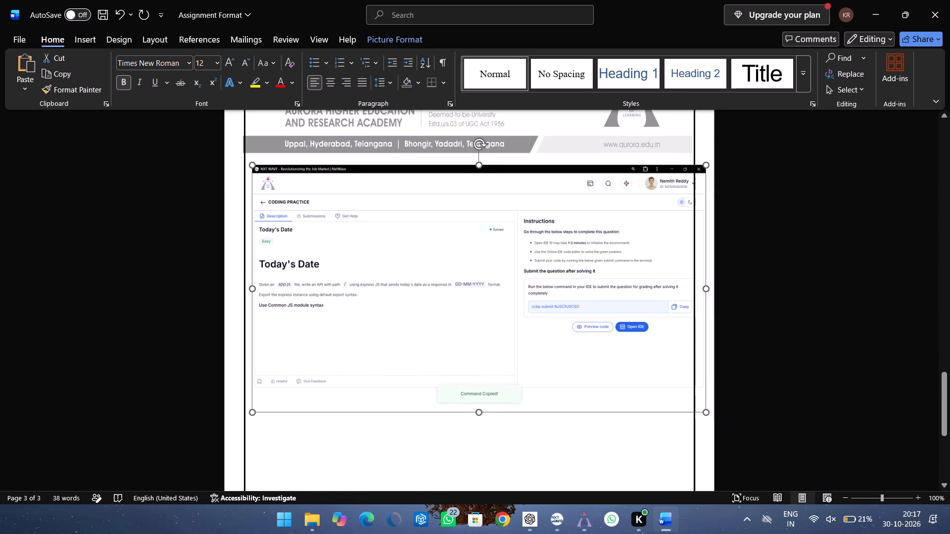
pyautogui.moveTo(266, 291); pyautogui.dragTo(282, 291)
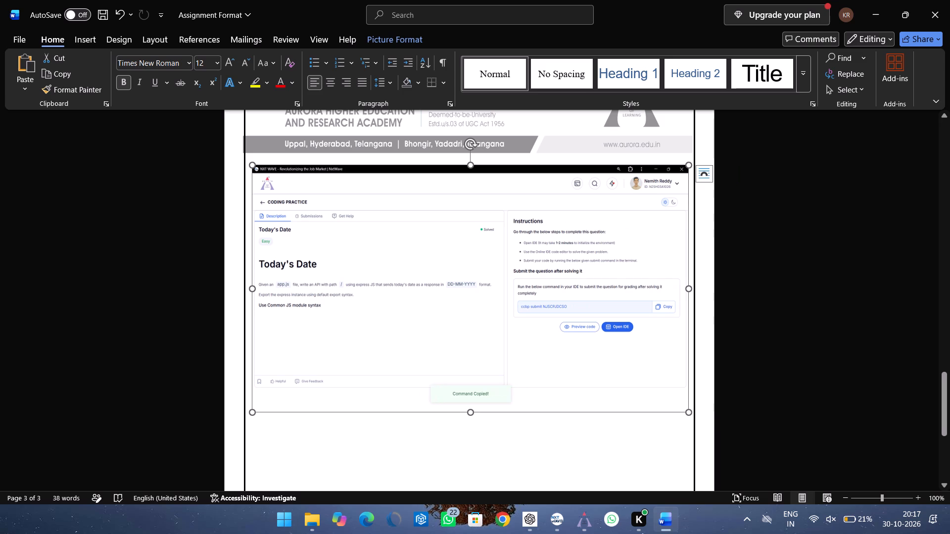
pyautogui.click(707, 418)
# Insert the earlier IDE screenshot from the clipboard history on a new line below the question screenshot.
pyautogui.press('Return')
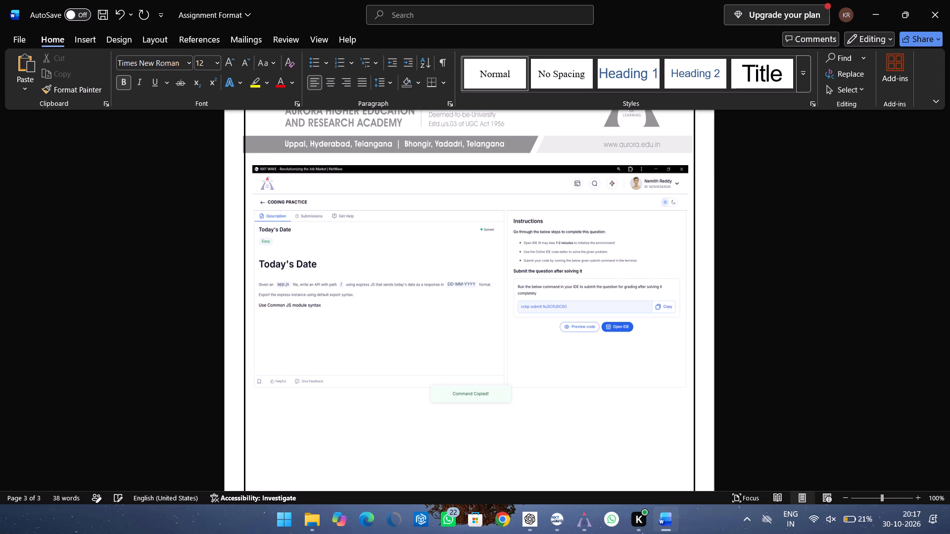
pyautogui.hotkey('alt', 'Tab')
pyautogui.hotkey('alt', 'Tab')
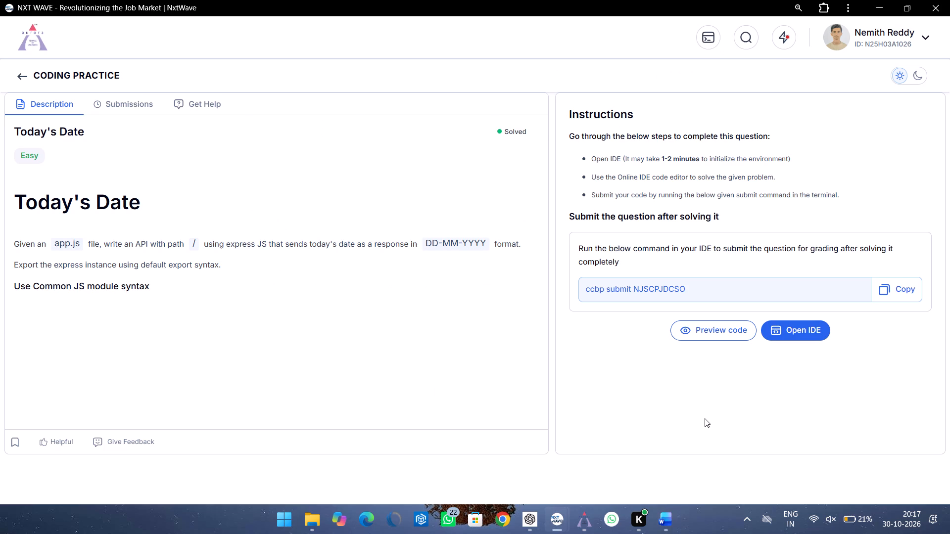
pyautogui.press('super+v')
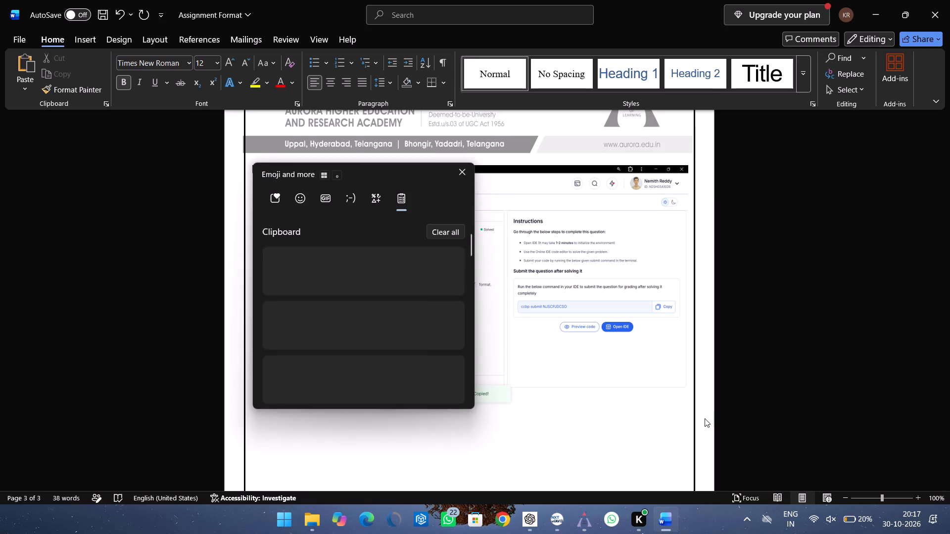
pyautogui.click(338, 335)
pyautogui.hotkey('ctrl', 'v')
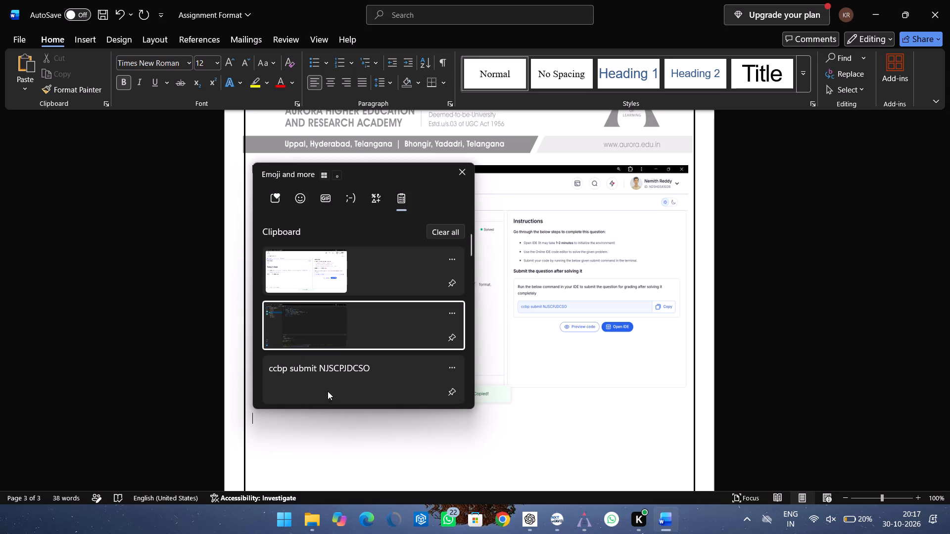
pyautogui.click(435, 353)
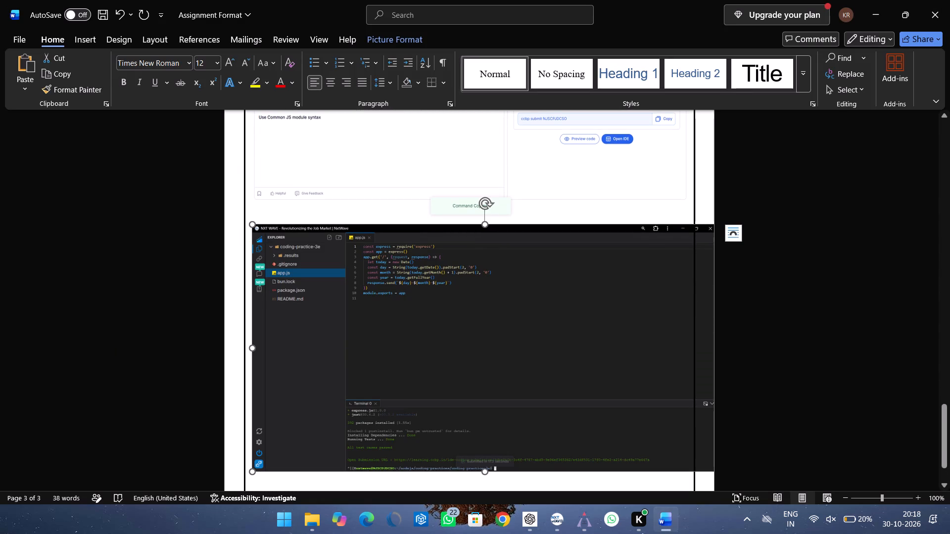
# Narrow the IDE screenshot so it fits inside the page border, matching the question screenshot's width.
pyautogui.moveTo(251, 348); pyautogui.dragTo(265, 341)
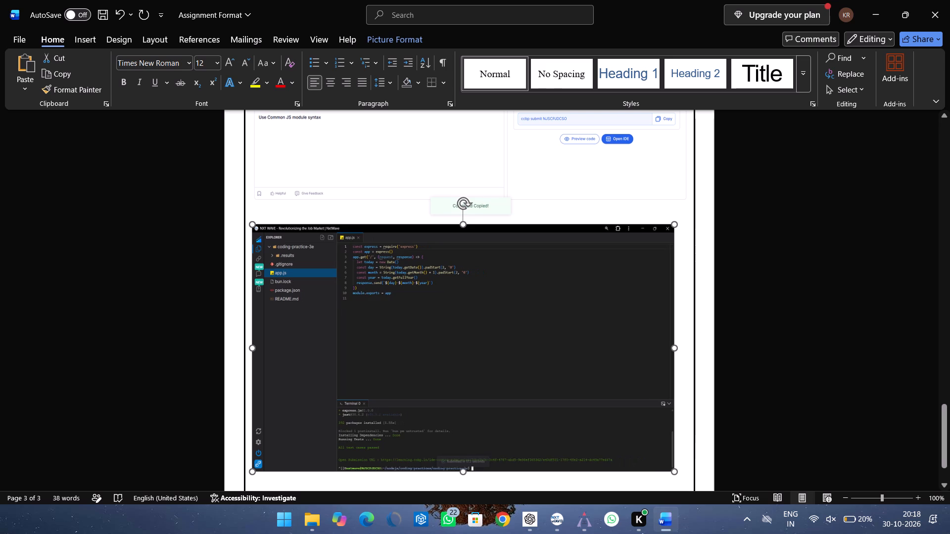
pyautogui.moveTo(265, 341); pyautogui.dragTo(277, 344)
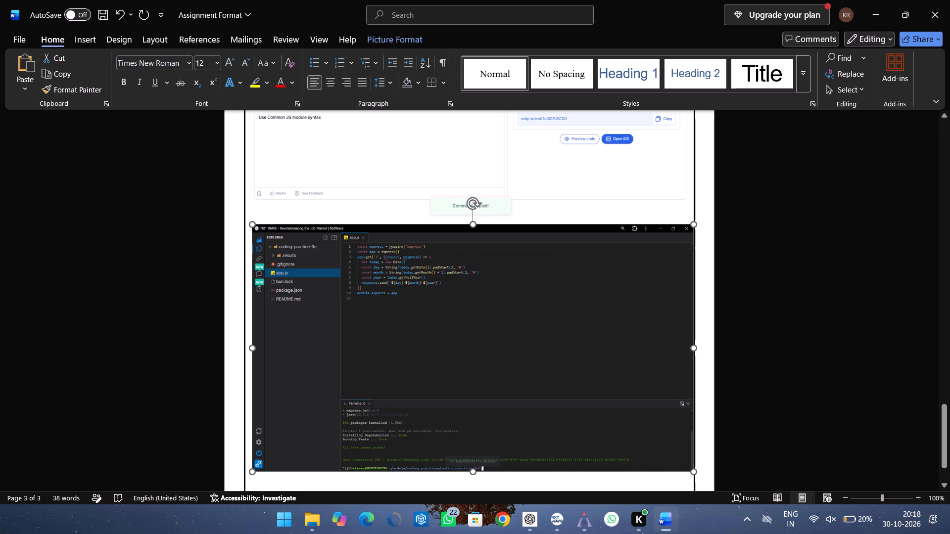
pyautogui.moveTo(277, 344); pyautogui.dragTo(281, 345)
pyautogui.click(755, 363)
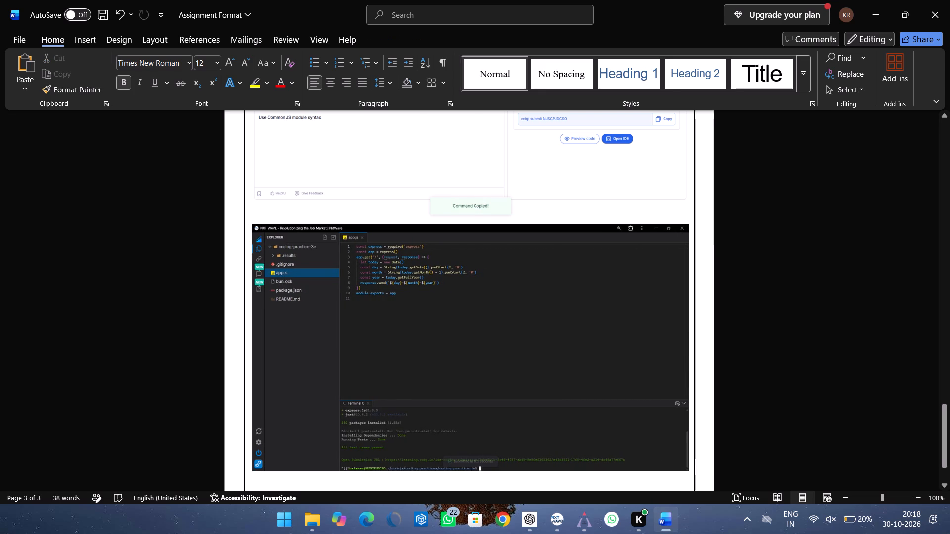
# Add a blank line between the question screenshot and the IDE screenshot on the third page.
pyautogui.scroll(2, 564, 314)
pyautogui.click(687, 271)
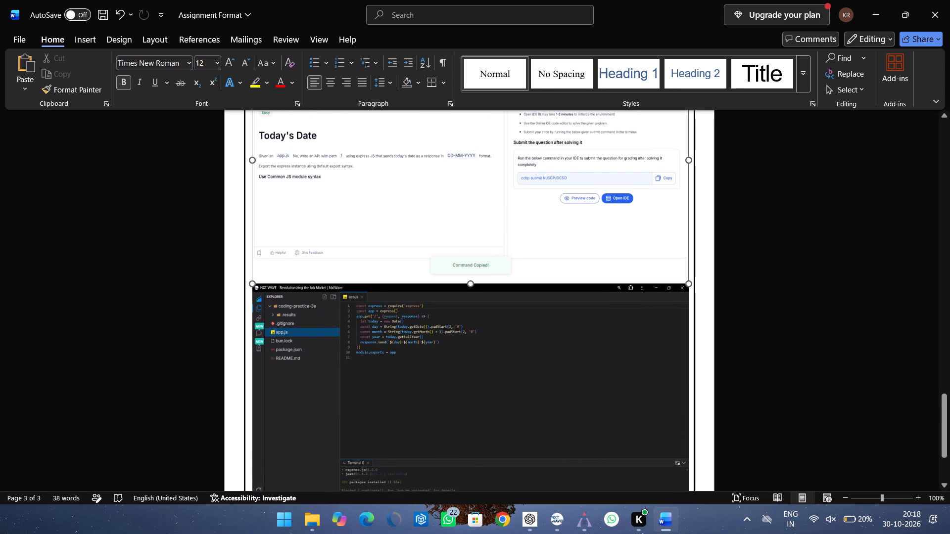
pyautogui.click(700, 278)
pyautogui.press('Return')
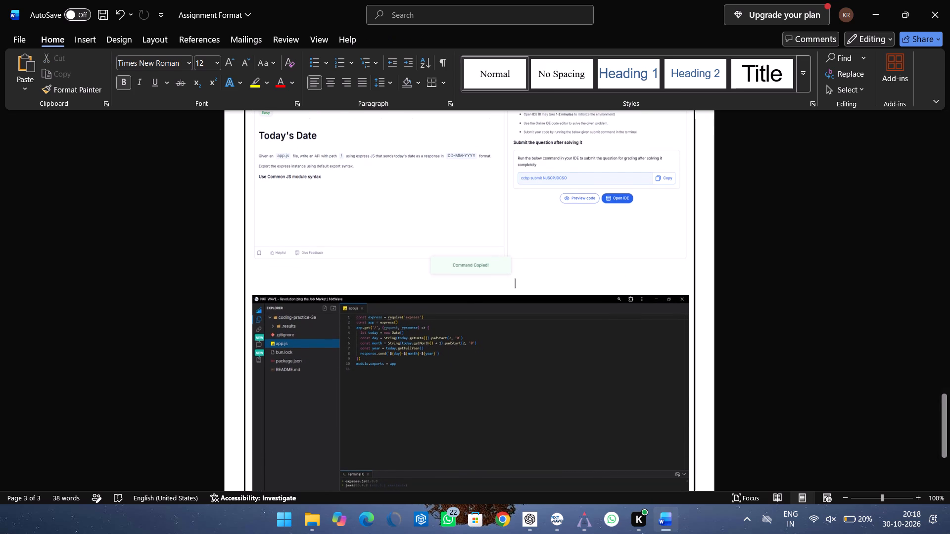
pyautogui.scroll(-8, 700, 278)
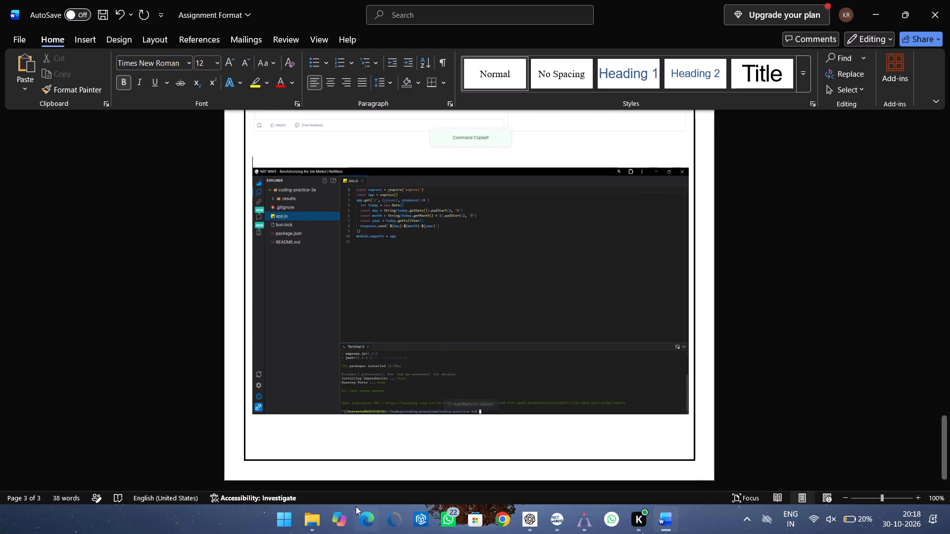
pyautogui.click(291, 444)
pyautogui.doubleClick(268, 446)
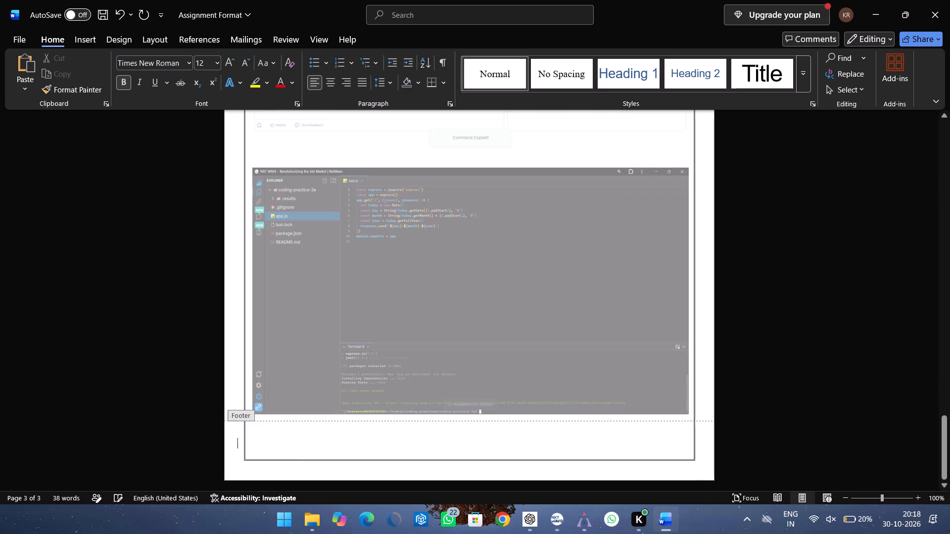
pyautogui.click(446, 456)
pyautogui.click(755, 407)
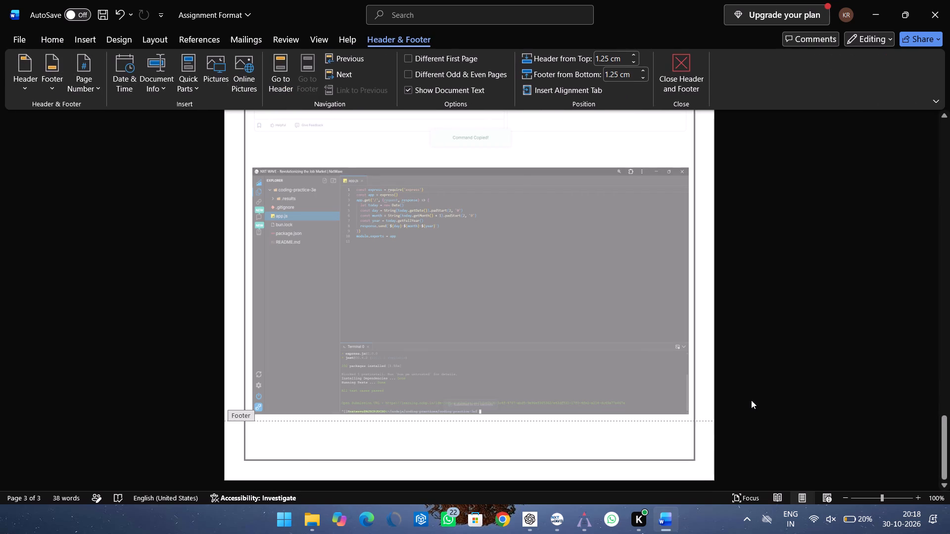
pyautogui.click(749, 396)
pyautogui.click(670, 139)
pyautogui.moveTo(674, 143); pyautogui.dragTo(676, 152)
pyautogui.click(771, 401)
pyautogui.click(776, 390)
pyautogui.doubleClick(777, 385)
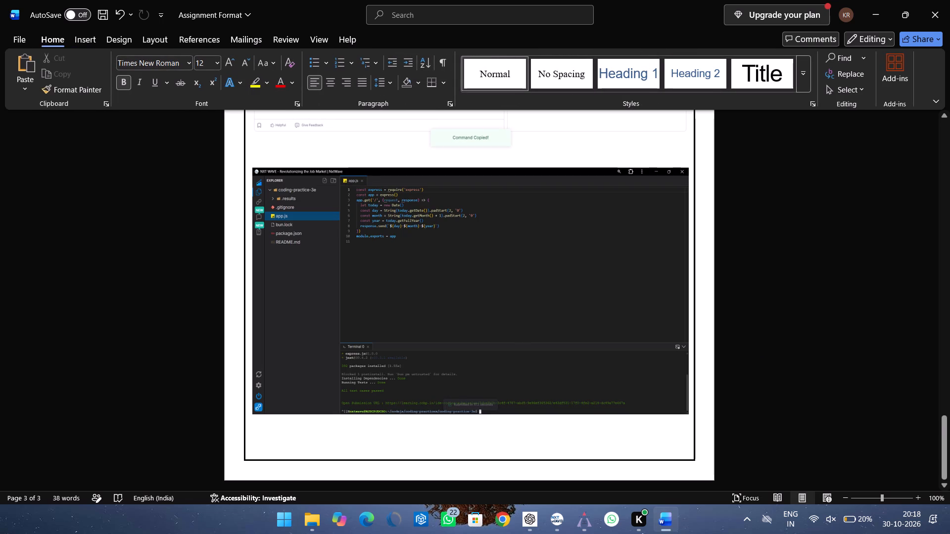
# Start a new line after the Today's Date IDE screenshot, continuing onto a fourth page.
pyautogui.click(699, 416)
pyautogui.press('Return')
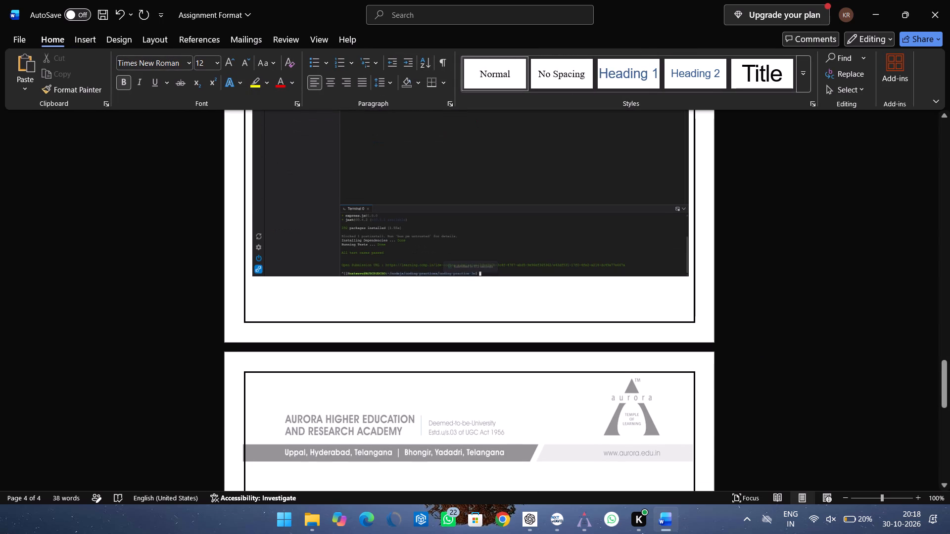
# Switch to the NxtWave browser window showing the Today's Date submission details and capture the whole page as a screenshot.
pyautogui.hotkey('alt', 'Tab')
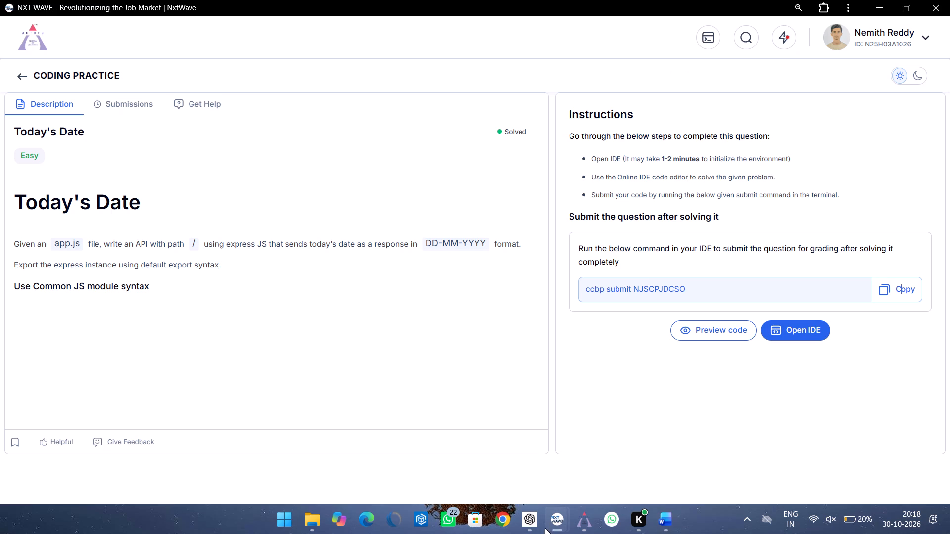
pyautogui.click(648, 458)
pyautogui.click(458, 481)
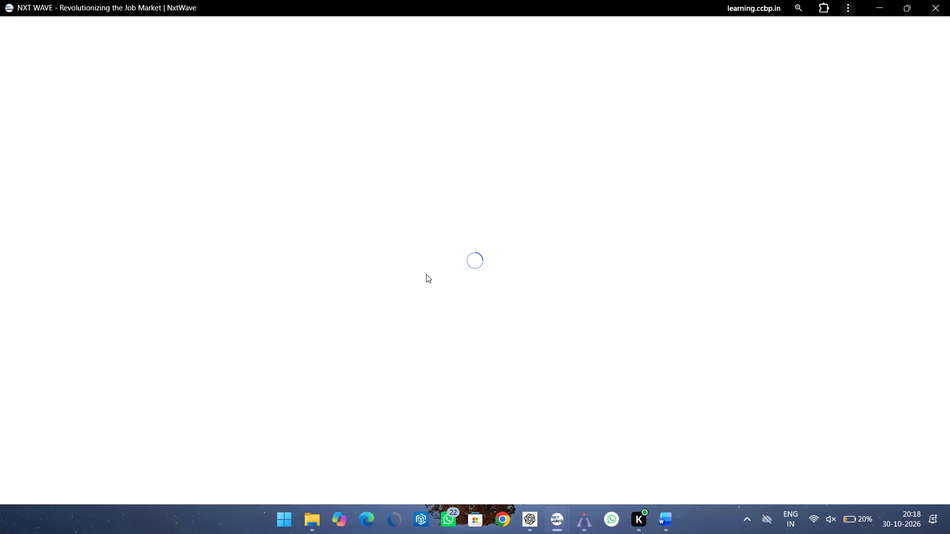
pyautogui.press('Print')
pyautogui.click(426, 278)
pyautogui.click(426, 279)
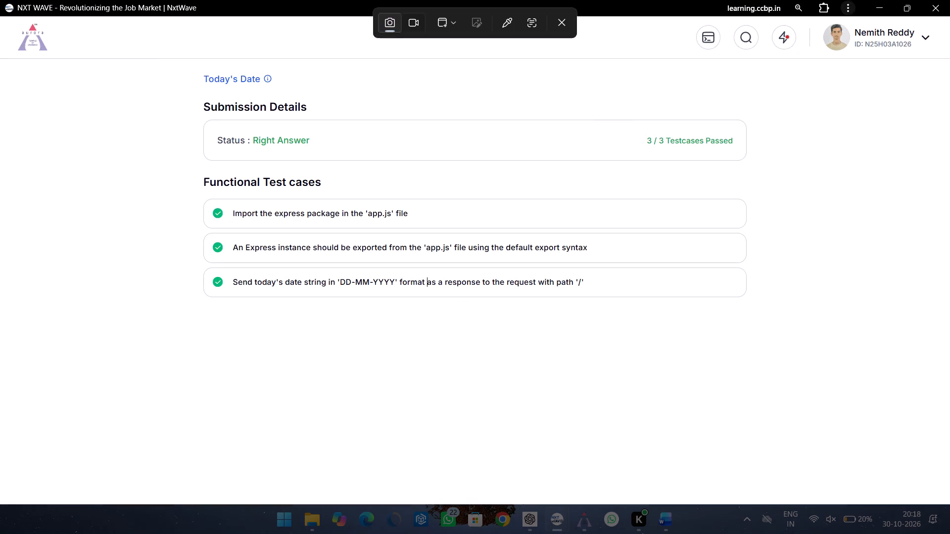
# Back in Word, paste the Today's Date submission screenshot at the start of the fourth page.
pyautogui.hotkey('alt', 'Tab')
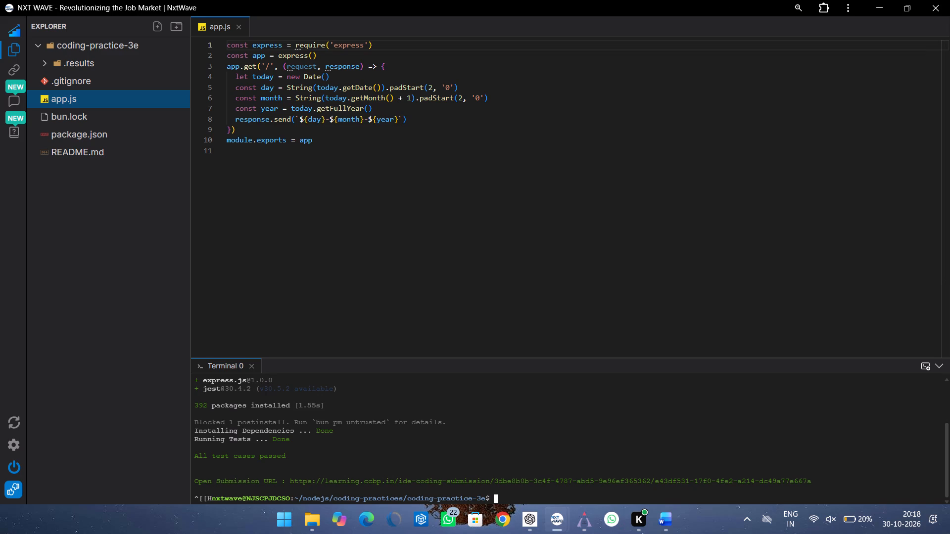
pyautogui.click(674, 516)
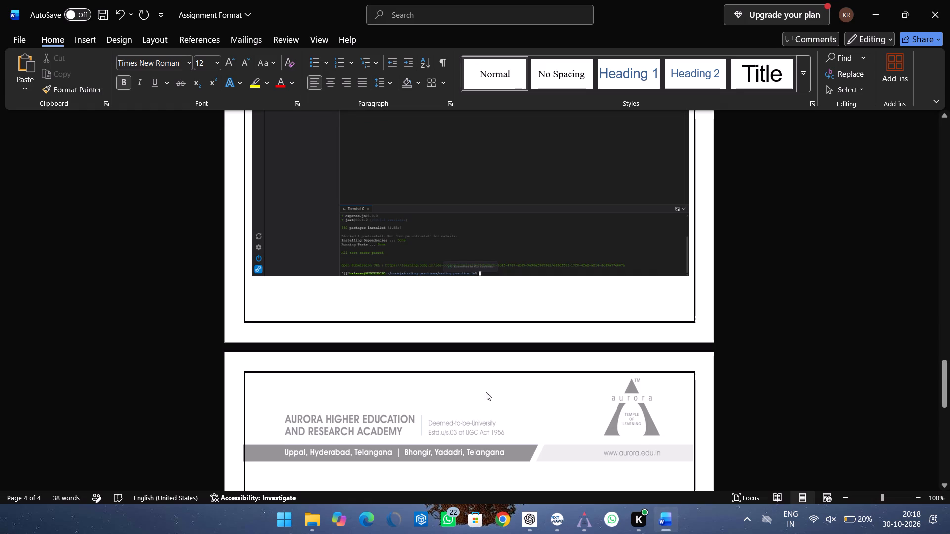
pyautogui.press('Return')
pyautogui.hotkey('ctrl', 'v')
# Narrow the Today's Date submission screenshot so it fits inside the page border.
pyautogui.click(543, 418)
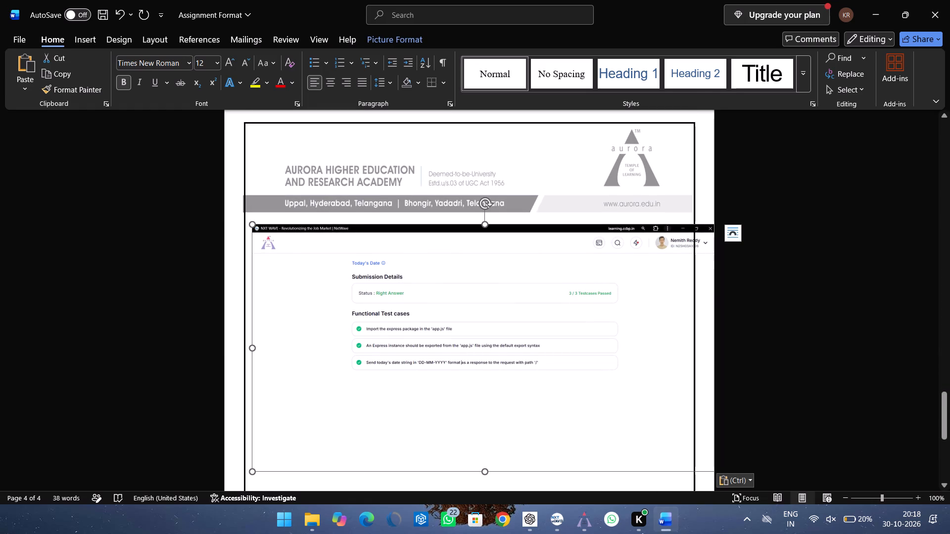
pyautogui.moveTo(255, 348); pyautogui.dragTo(273, 360)
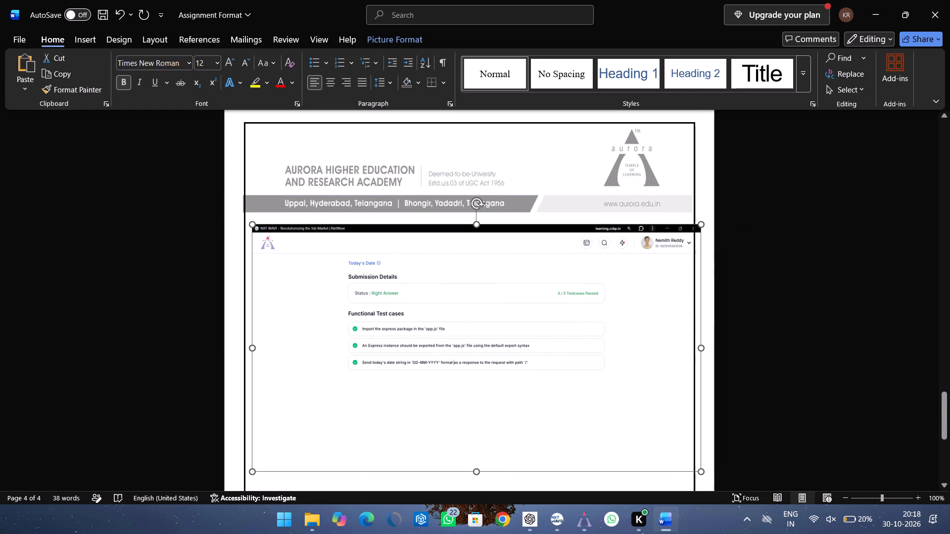
pyautogui.moveTo(273, 360); pyautogui.dragTo(283, 365)
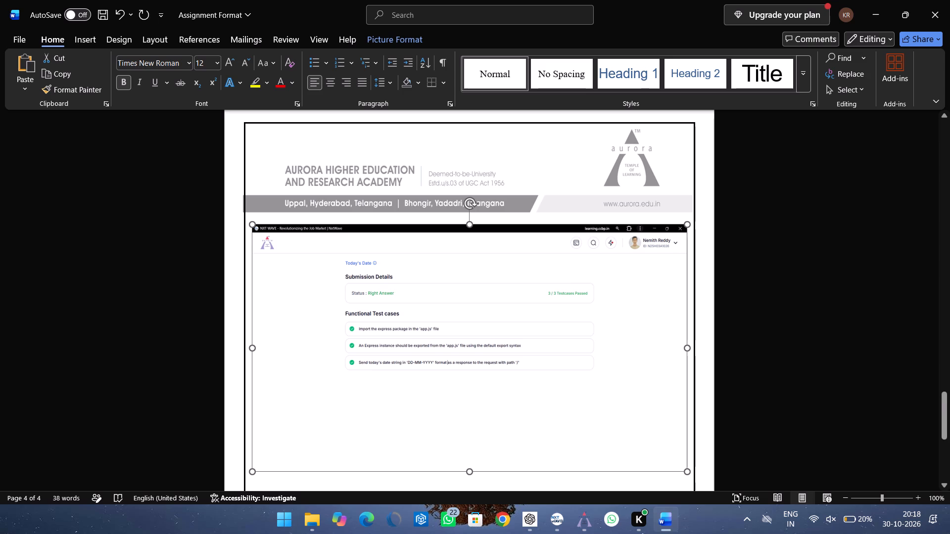
# Add two new lines below the Today's Date submission screenshot.
pyautogui.click(700, 459)
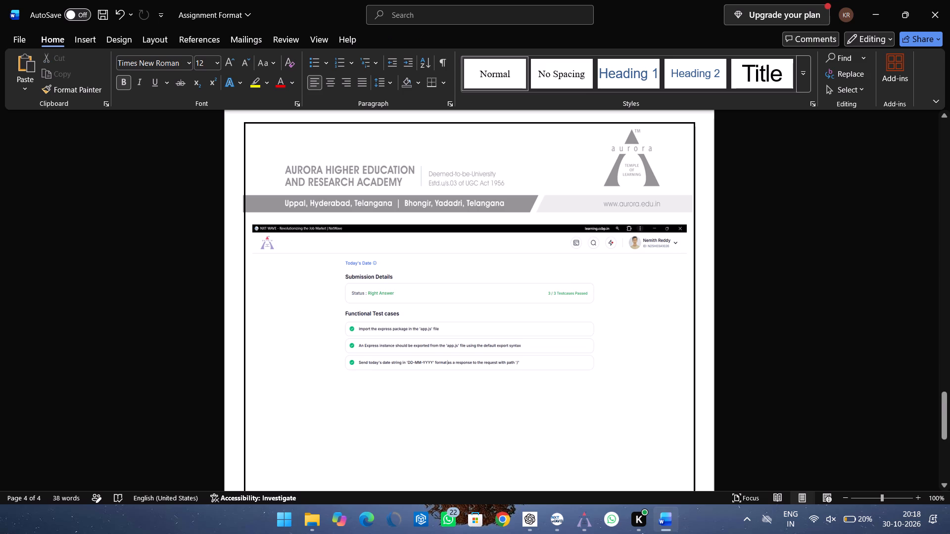
pyautogui.press('Return')
pyautogui.press('Return')
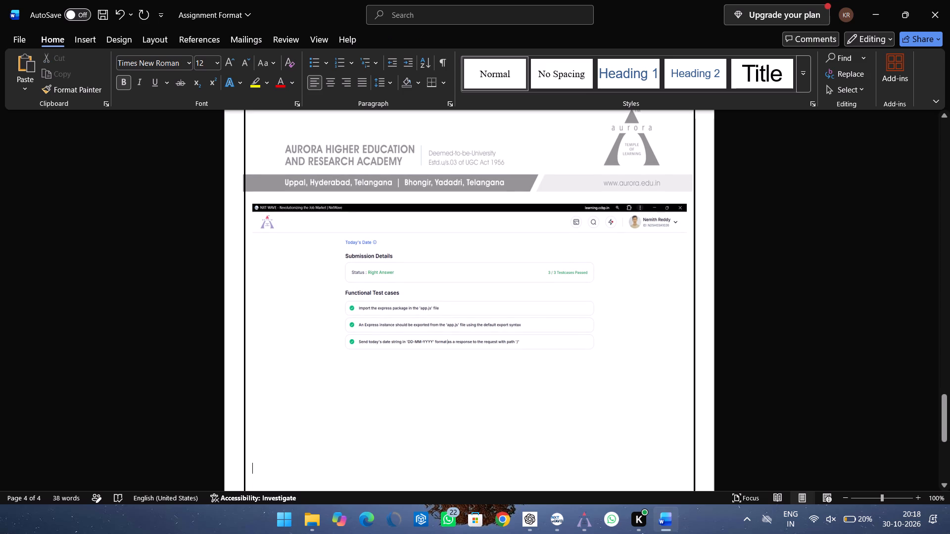
# Review the report's screenshots and layout from the first-page details tables through to the fourth page.
pyautogui.scroll(7, 698, 459)
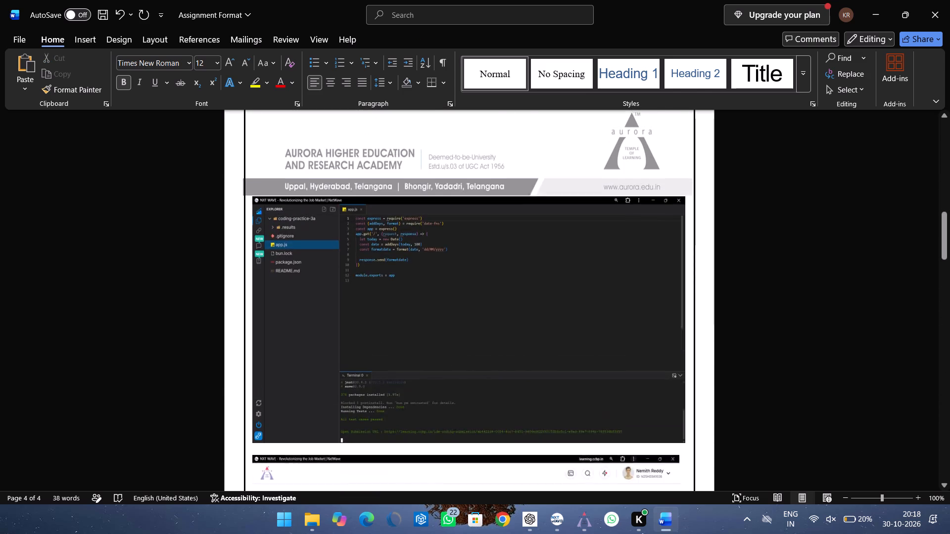
pyautogui.scroll(4, 698, 459)
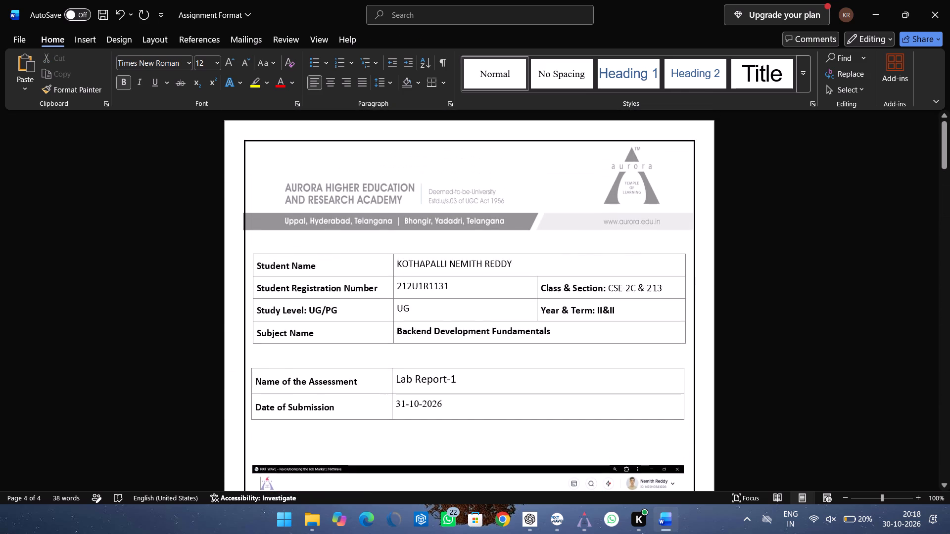
pyautogui.scroll(-9, 698, 459)
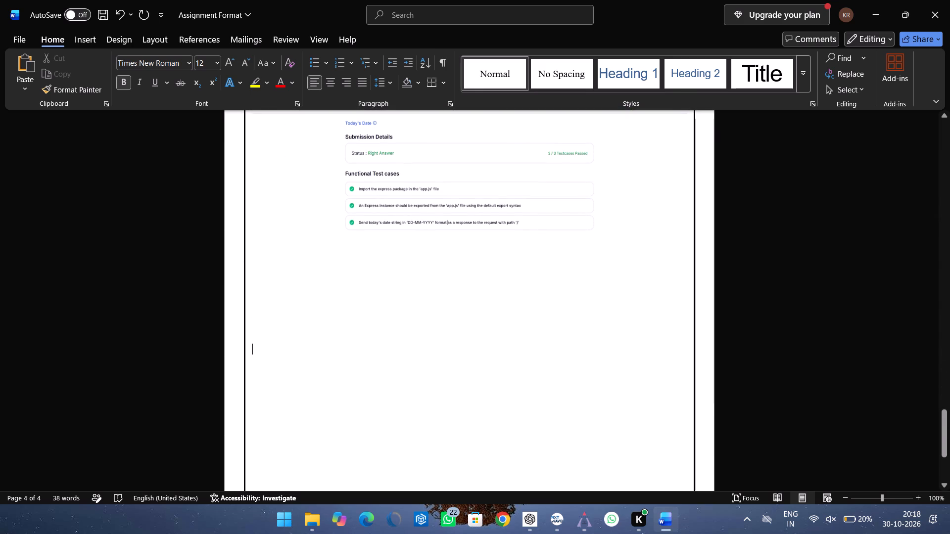
# Switch to the browser and close the Today's Date IDE window.
pyautogui.hotkey('alt', 'Tab')
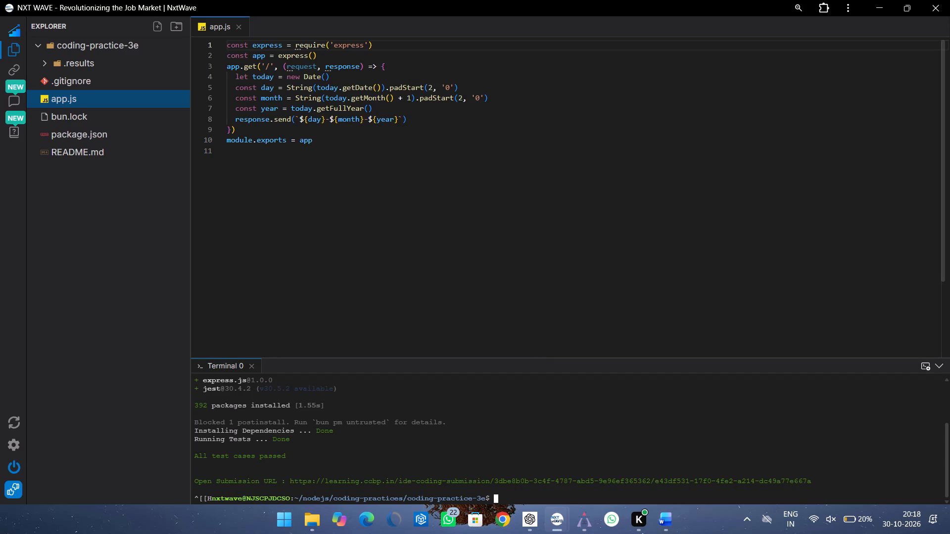
pyautogui.click(935, 4)
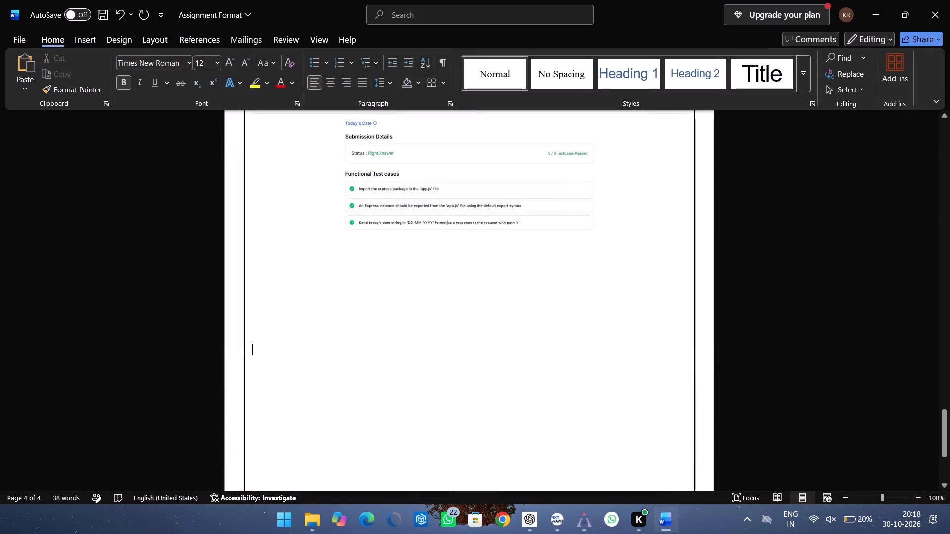
# In the NxtWave window, return to the Coding Practice question list and open the API Routing question.
pyautogui.click(472, 471)
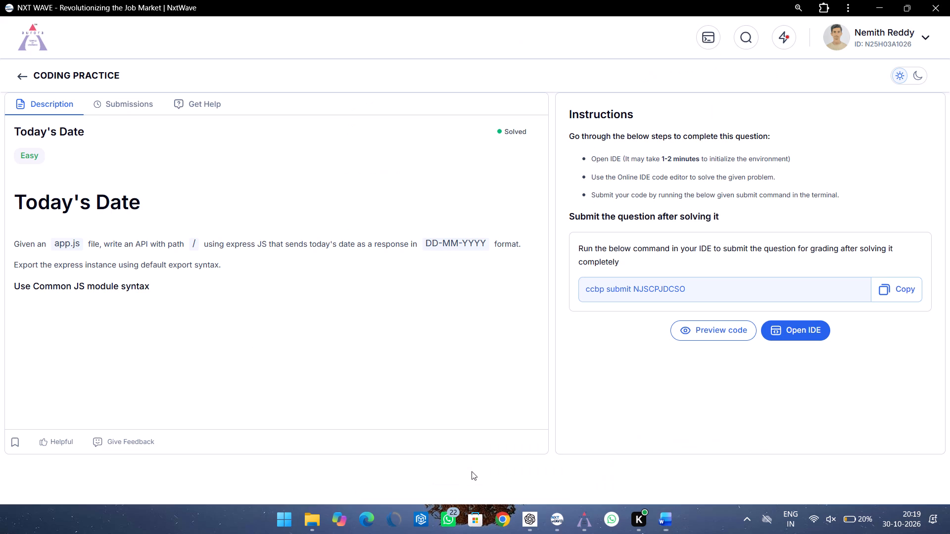
pyautogui.click(19, 86)
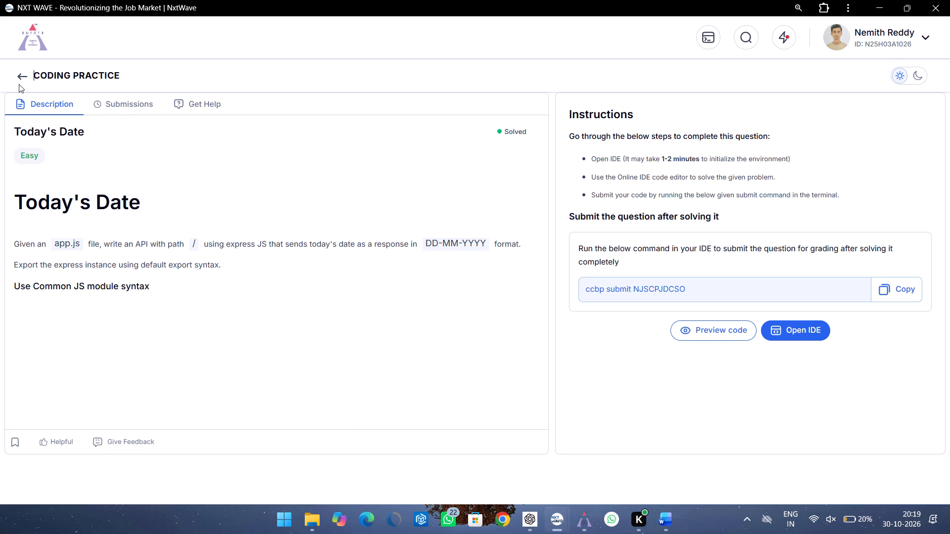
pyautogui.click(20, 78)
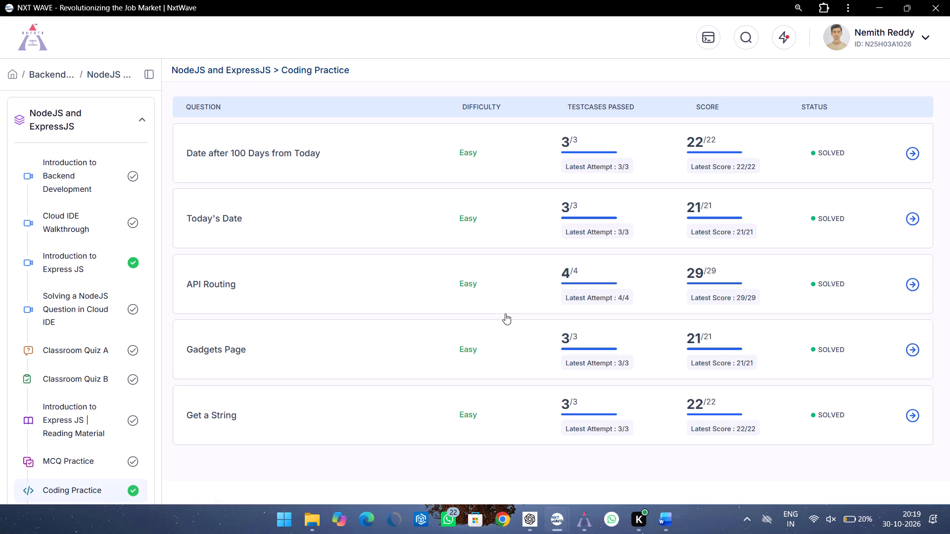
pyautogui.click(502, 292)
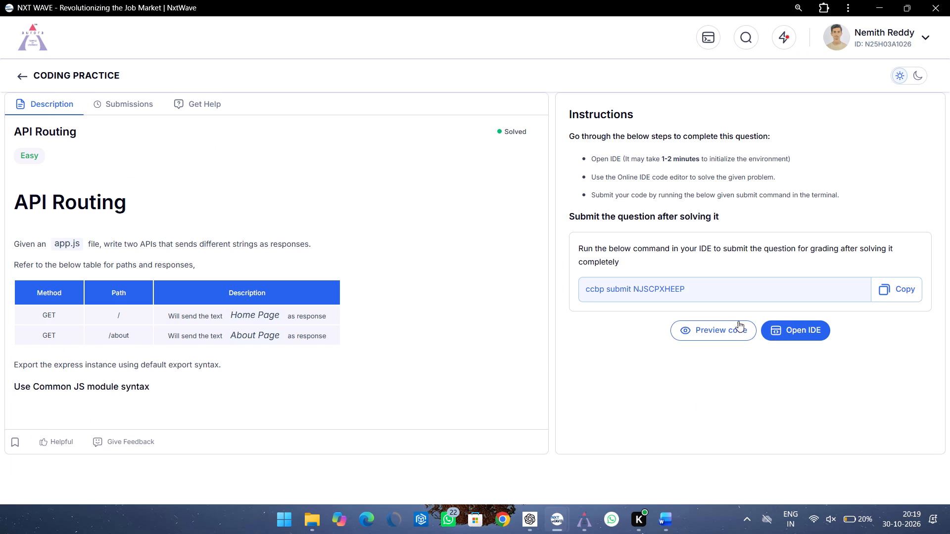
# Capture a full-screen screenshot of the API Routing question page.
pyautogui.scroll(-2, 350, 264)
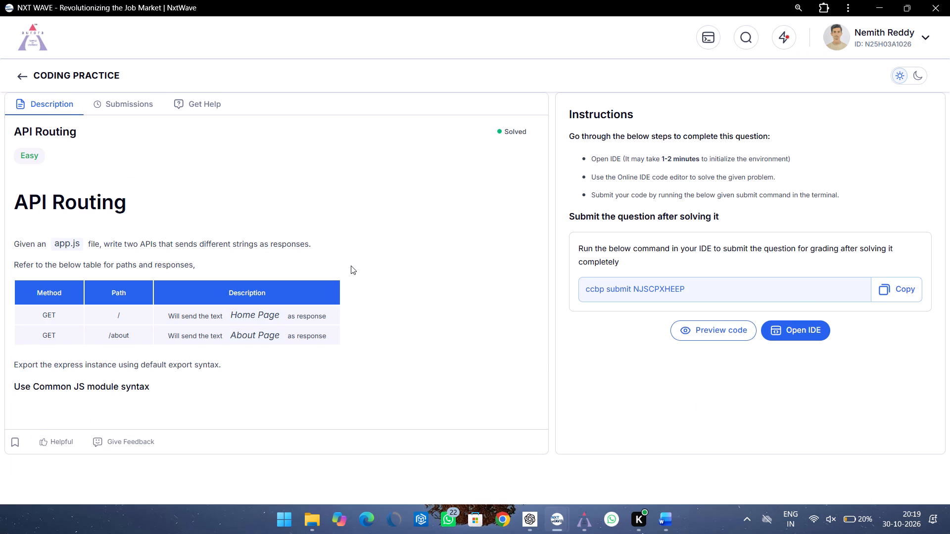
pyautogui.press('Print')
pyautogui.click(351, 266)
# Switch to Word and remove the extra blank line below the Today's Date submission screenshot.
pyautogui.click(665, 516)
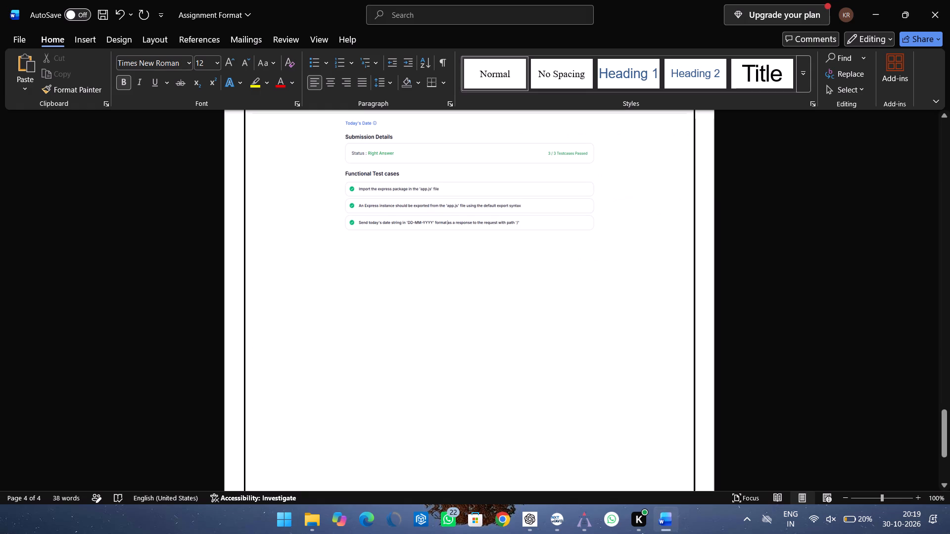
pyautogui.press('BackSpace')
pyautogui.press('BackSpace')
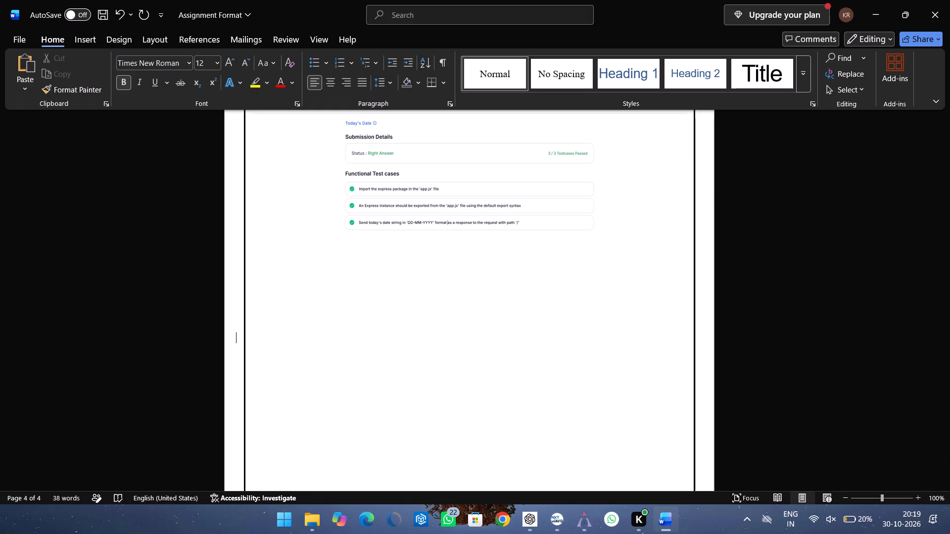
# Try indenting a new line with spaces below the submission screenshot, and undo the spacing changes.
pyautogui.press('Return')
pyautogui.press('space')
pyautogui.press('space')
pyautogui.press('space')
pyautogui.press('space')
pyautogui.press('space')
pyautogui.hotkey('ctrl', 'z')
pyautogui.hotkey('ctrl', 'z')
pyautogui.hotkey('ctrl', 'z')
# Paste the API Routing question screenshot below the Today's Date submission screenshot on the fourth page.
pyautogui.hotkey('ctrl', 'v')
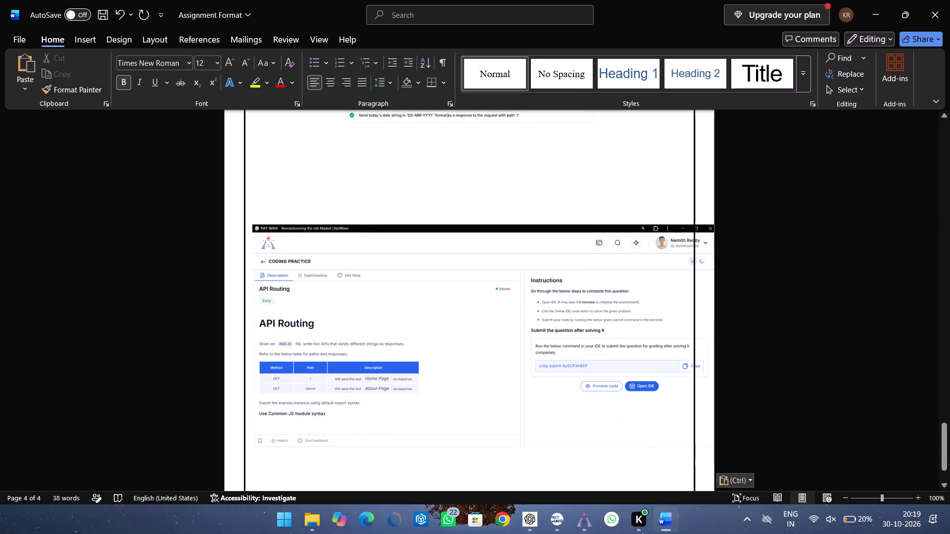
# Narrow the API Routing question screenshot so it fits inside the page border.
pyautogui.click(363, 291)
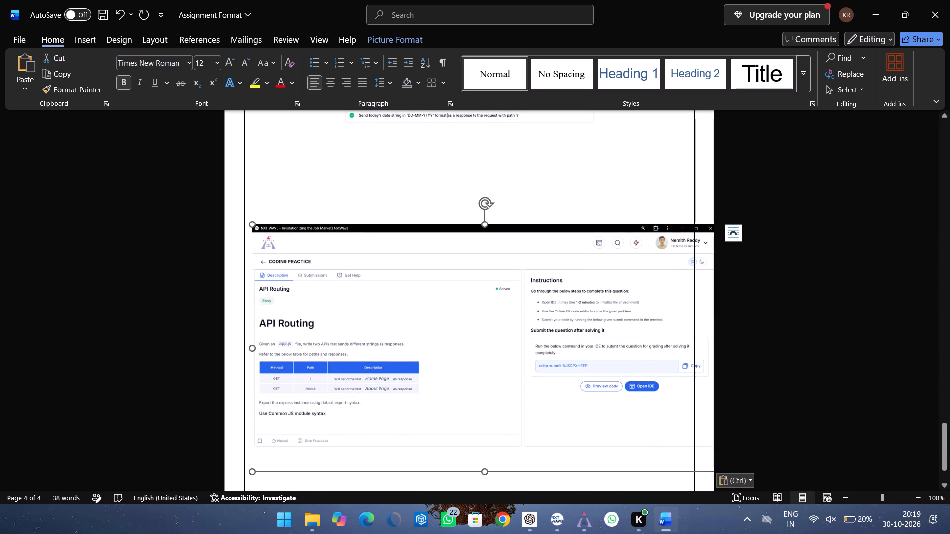
pyautogui.click(252, 353)
pyautogui.moveTo(252, 347); pyautogui.dragTo(281, 356)
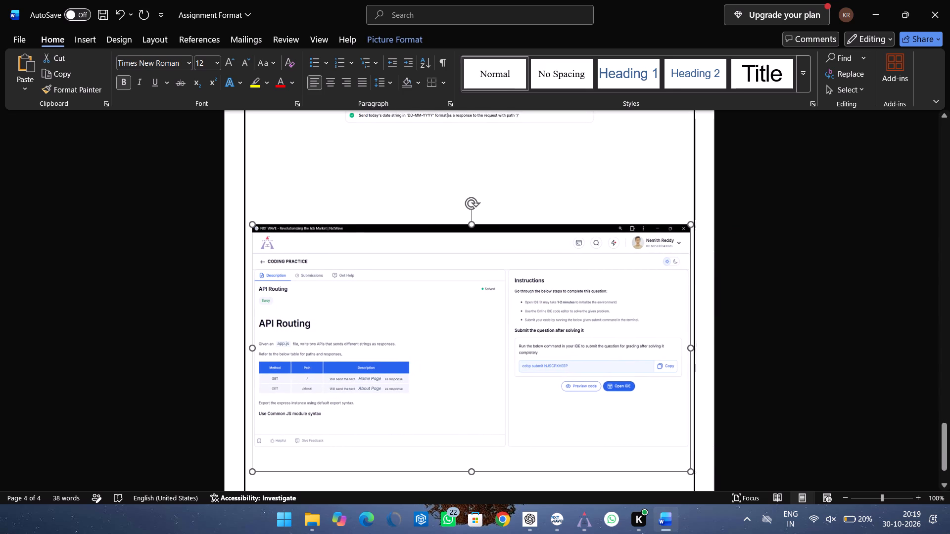
pyautogui.moveTo(281, 356); pyautogui.dragTo(284, 356)
pyautogui.click(766, 378)
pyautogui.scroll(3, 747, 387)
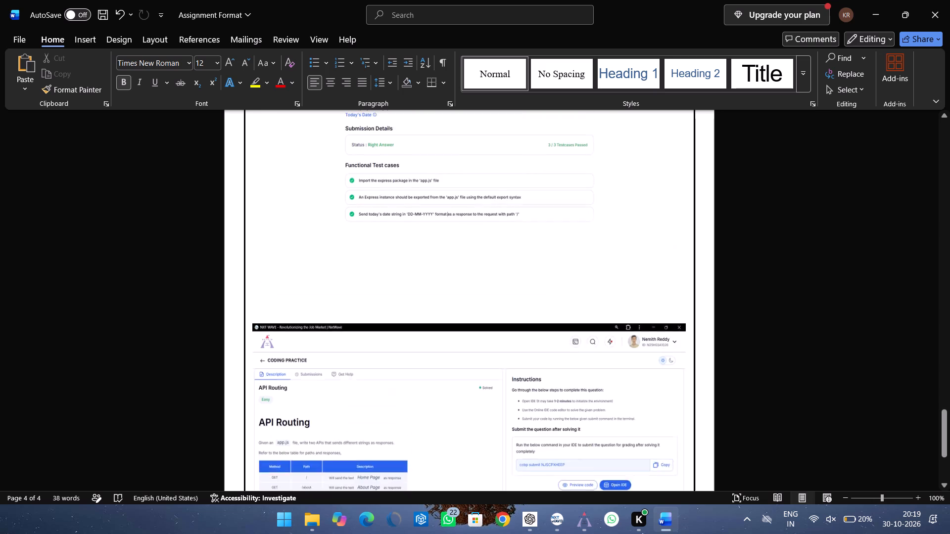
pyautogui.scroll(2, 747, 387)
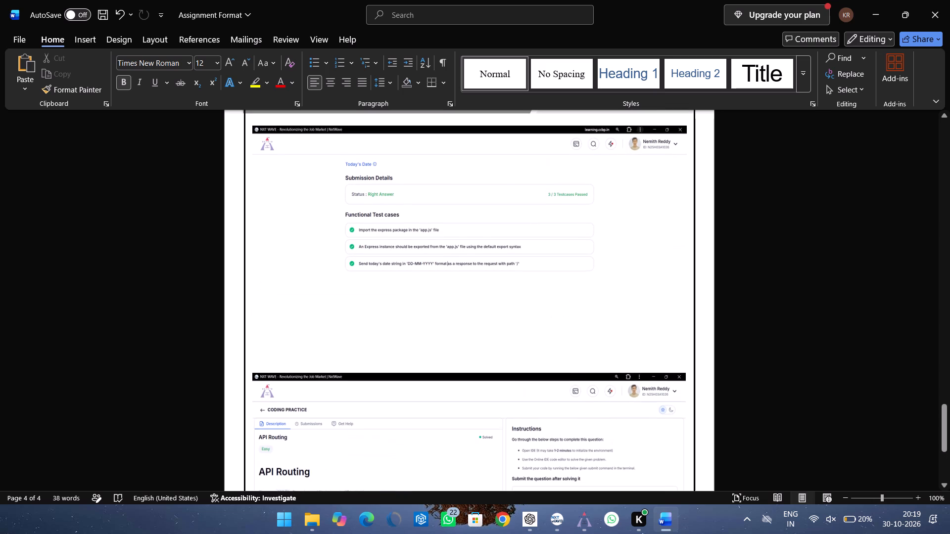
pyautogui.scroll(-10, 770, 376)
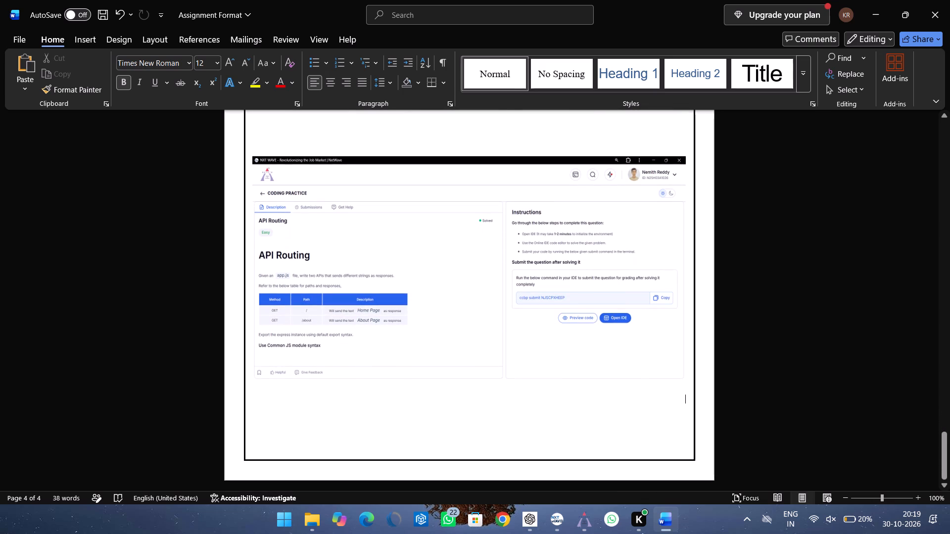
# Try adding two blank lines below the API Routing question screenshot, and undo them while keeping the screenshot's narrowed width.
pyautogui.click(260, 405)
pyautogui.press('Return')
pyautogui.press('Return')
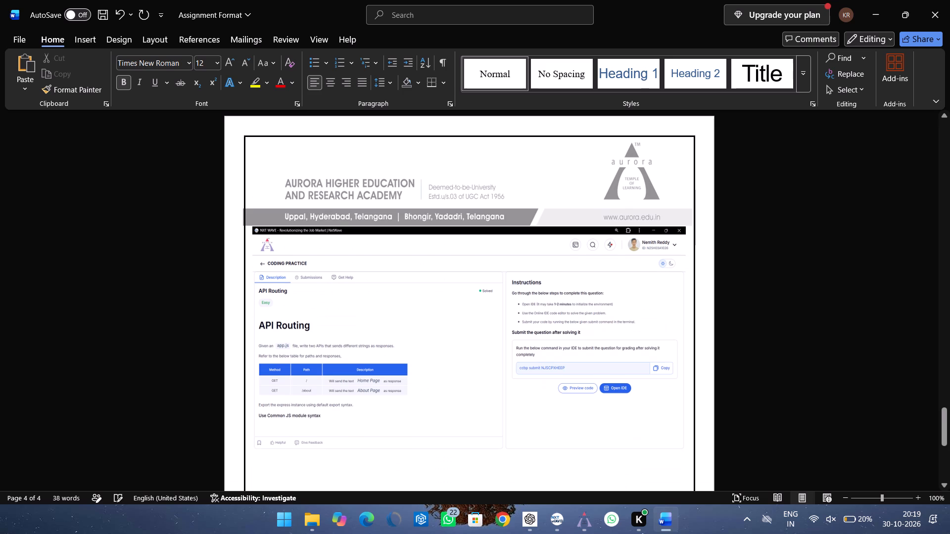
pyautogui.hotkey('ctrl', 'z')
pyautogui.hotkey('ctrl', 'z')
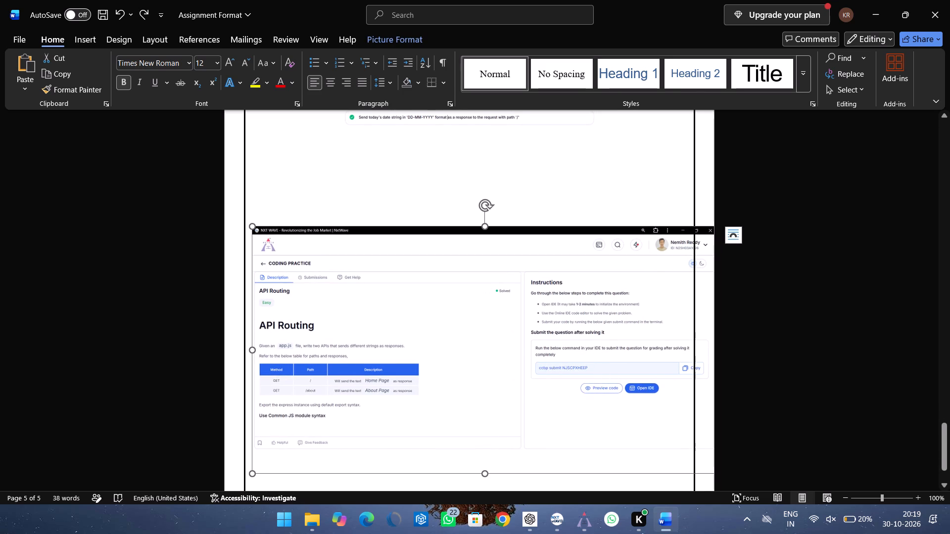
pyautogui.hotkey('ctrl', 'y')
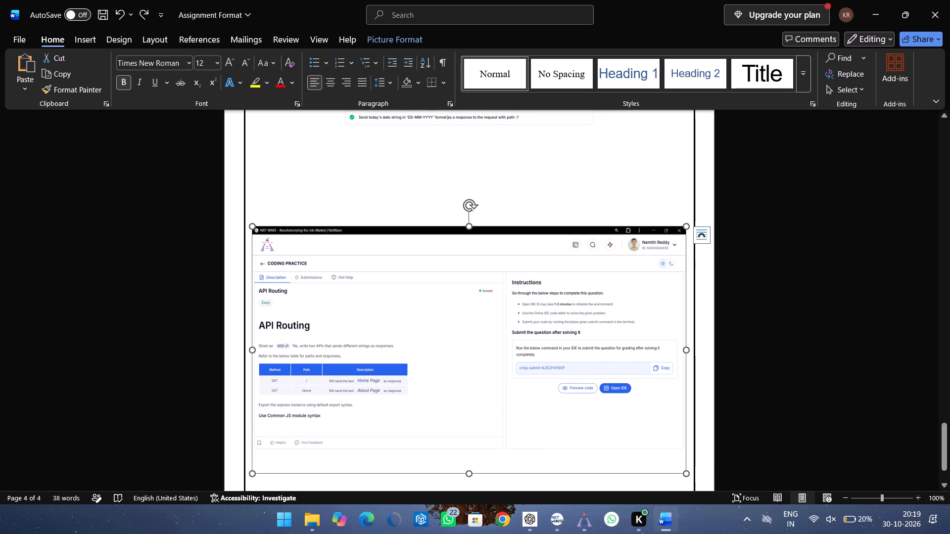
# Add two blank lines after the API Routing question screenshot to continue on the next page.
pyautogui.click(691, 467)
pyautogui.press('Return')
pyautogui.press('Return')
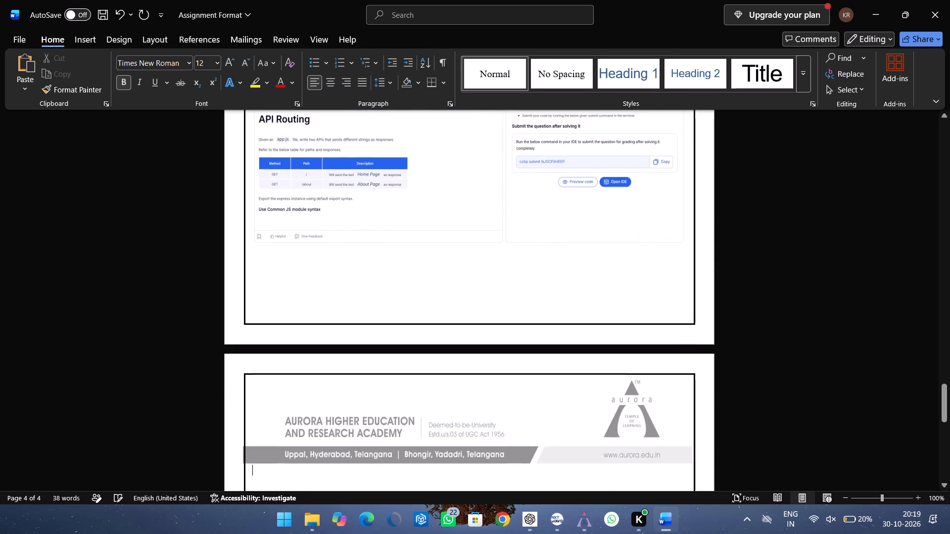
# Switch to the NxtWave window and open the API Routing question's IDE, closing the session active in another window.
pyautogui.hotkey('alt', 'Tab')
pyautogui.click(784, 317)
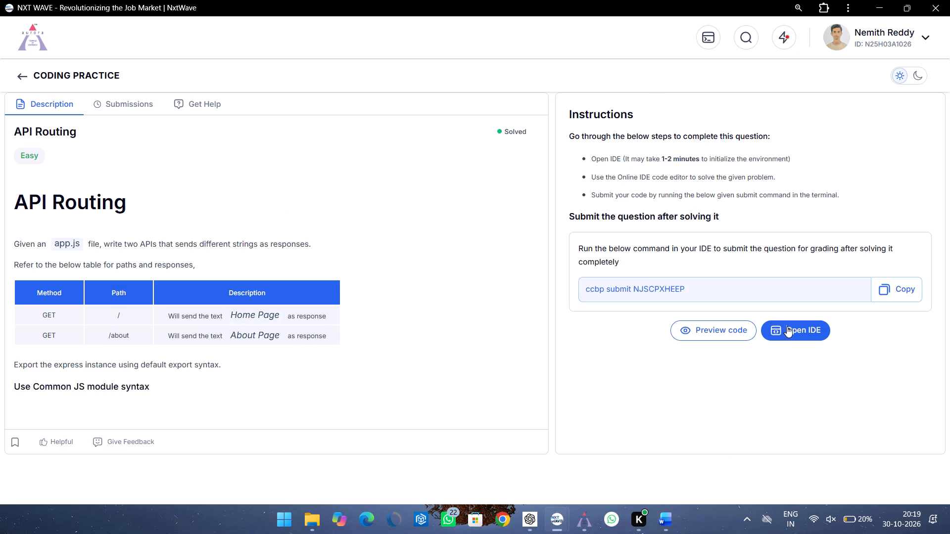
pyautogui.click(787, 326)
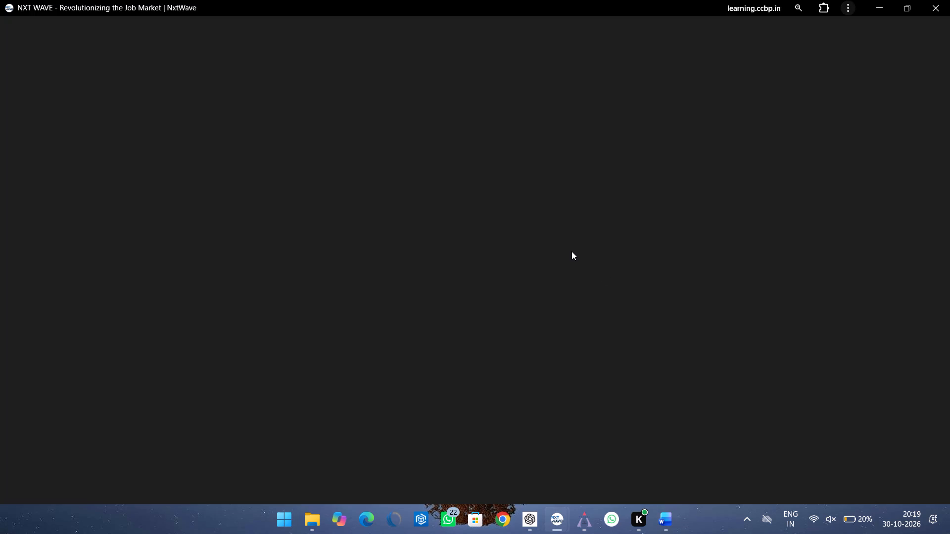
pyautogui.doubleClick(567, 272)
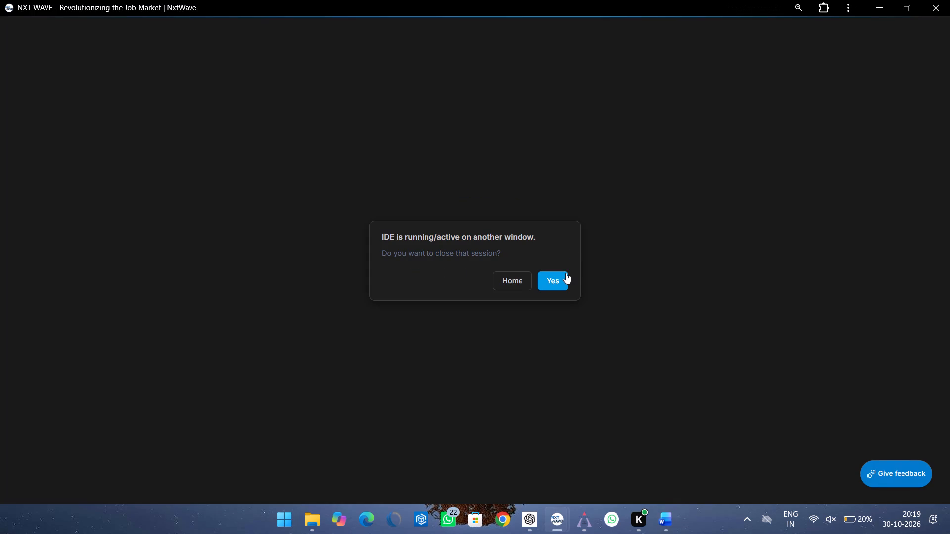
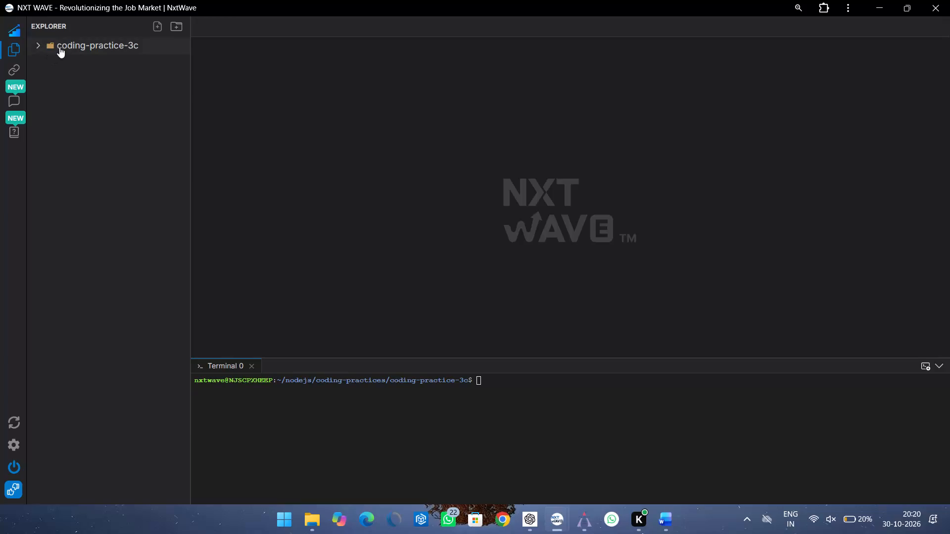
# Open app.js in the coding-practice-3c folder and run the API Routing question's command ccbp submit NJSCPXHEEP in the IDE terminal.
pyautogui.click(114, 88)
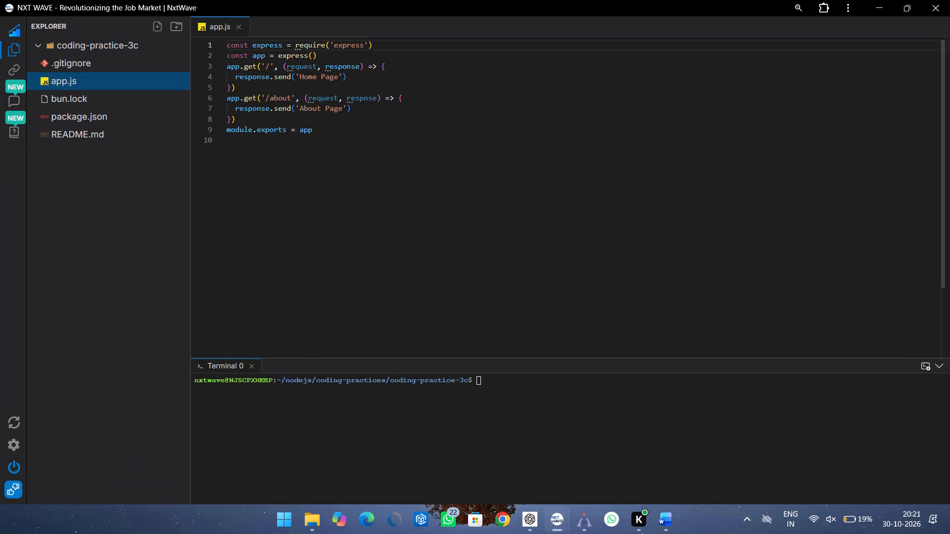
pyautogui.click(516, 384)
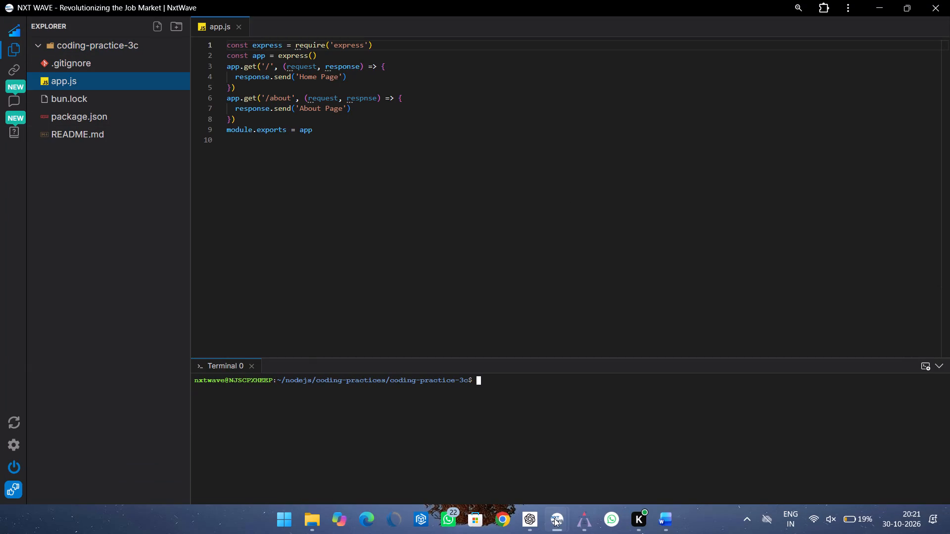
pyautogui.click(351, 429)
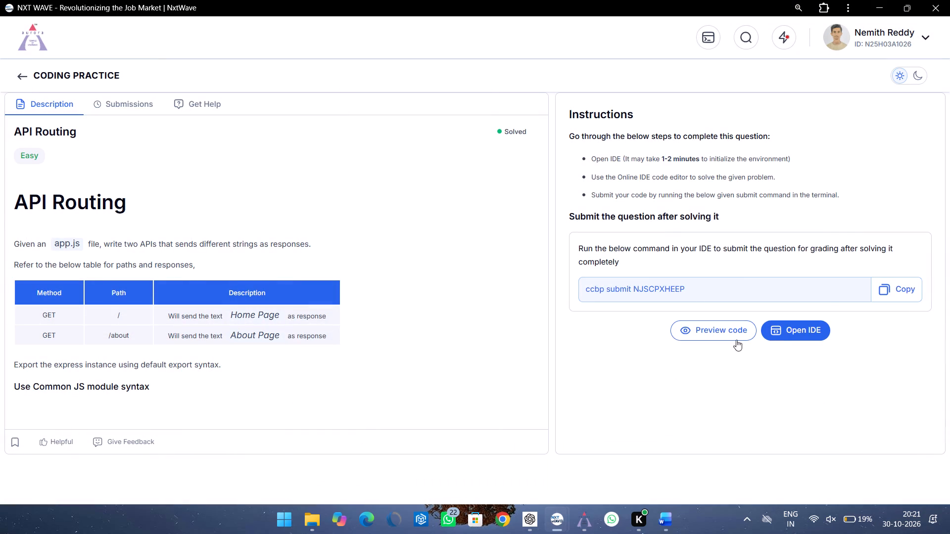
pyautogui.click(892, 305)
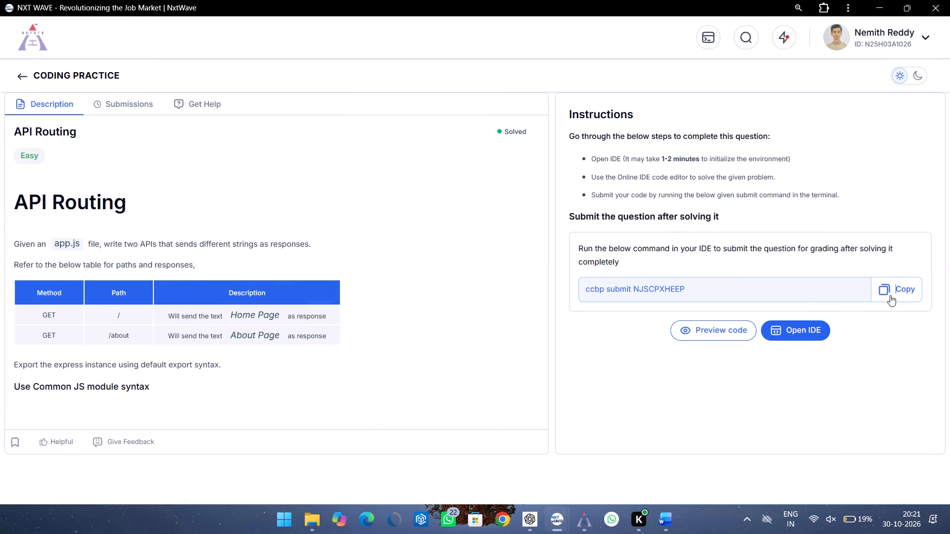
pyautogui.click(890, 295)
pyautogui.hotkey('alt', 'Tab')
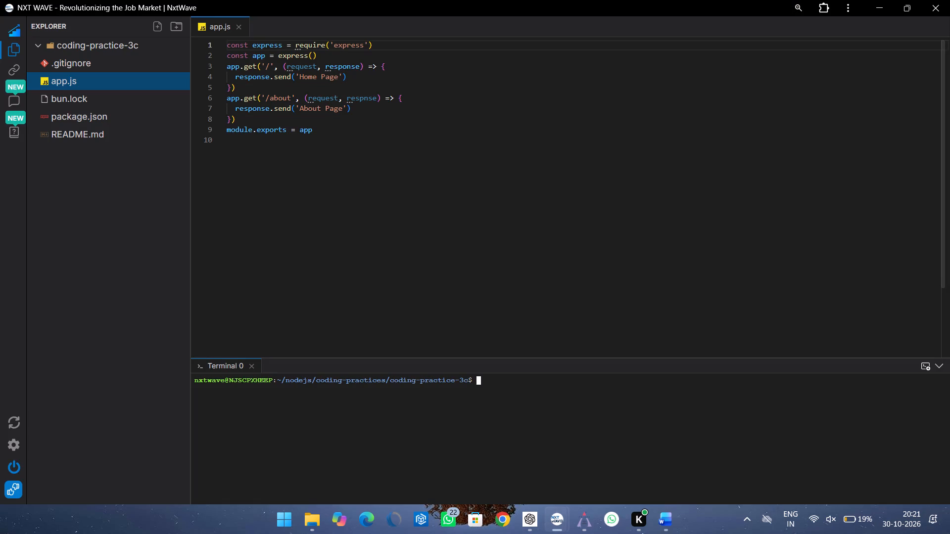
pyautogui.hotkey('ctrl', 'shift', 'v')
pyautogui.press('Return')
pyautogui.press('\\')
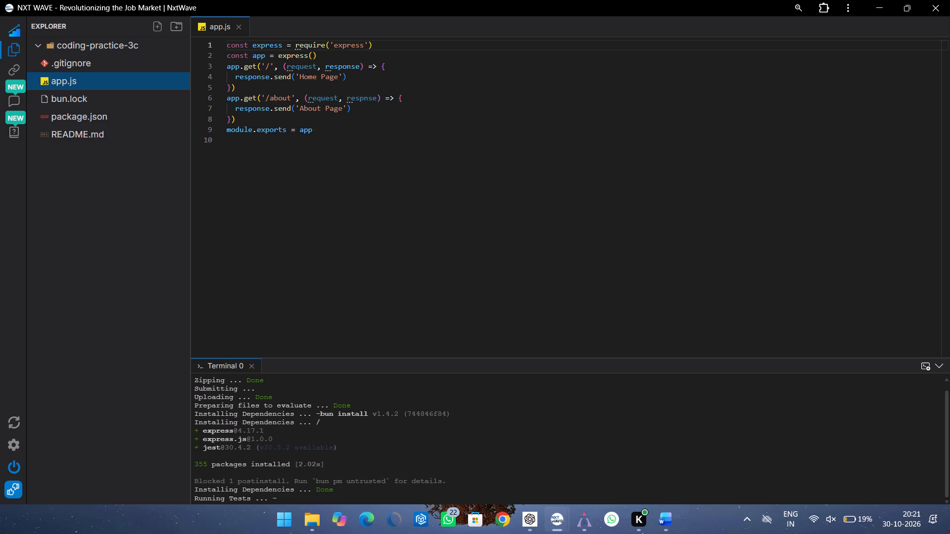
# Open the API Routing submission URL printed in the terminal.
pyautogui.click(431, 480)
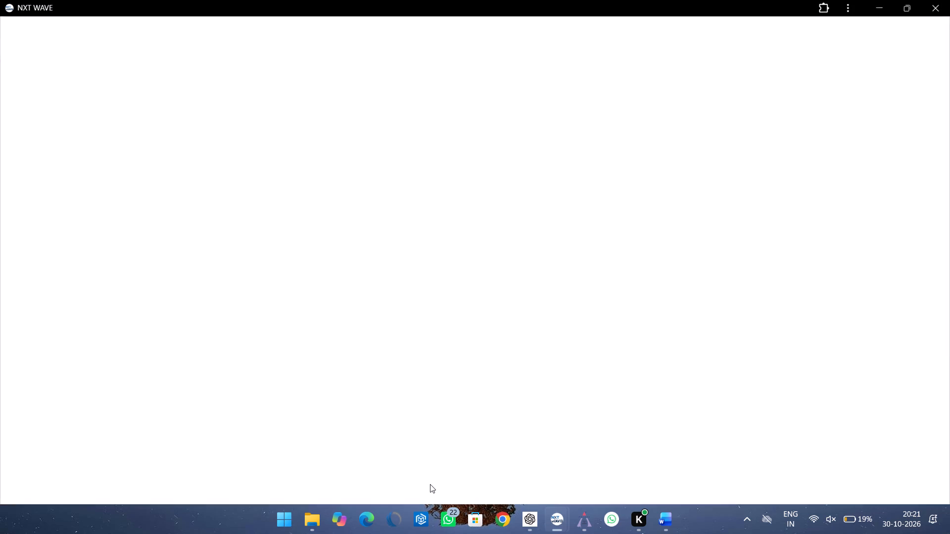
# Capture the API Routing IDE window with its code and test output, and paste the screenshot into the Word report's last page.
pyautogui.hotkey('alt', 'Tab')
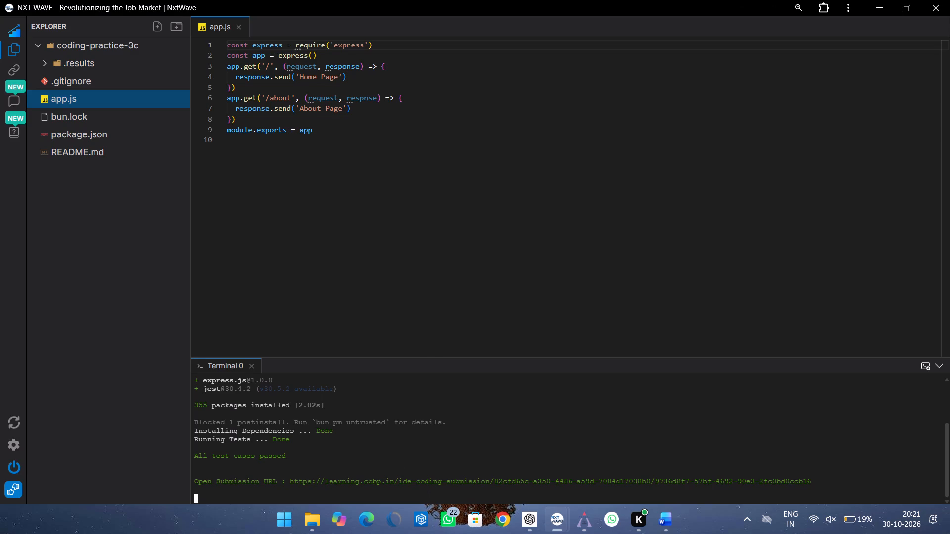
pyautogui.press('Print')
pyautogui.click(446, 252)
pyautogui.press('Tab')
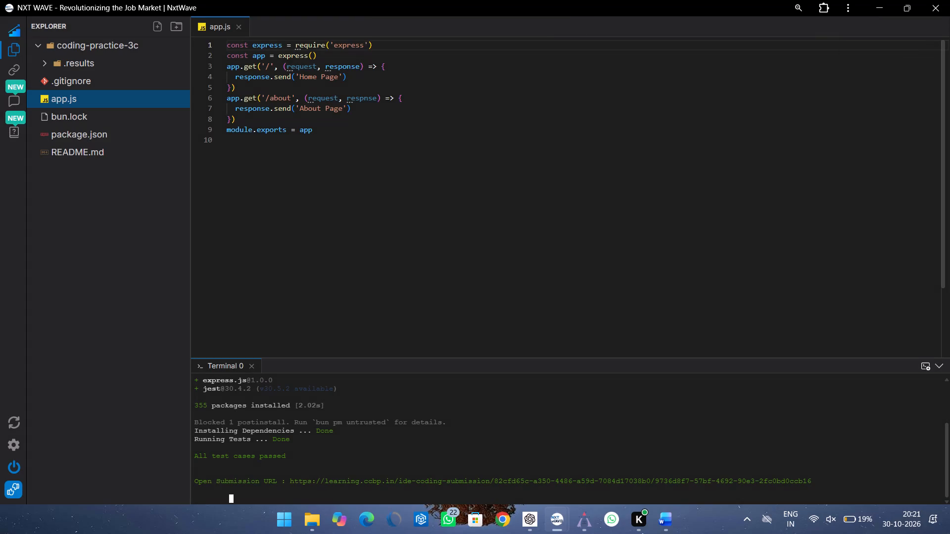
pyautogui.hotkey('alt', 'Tab')
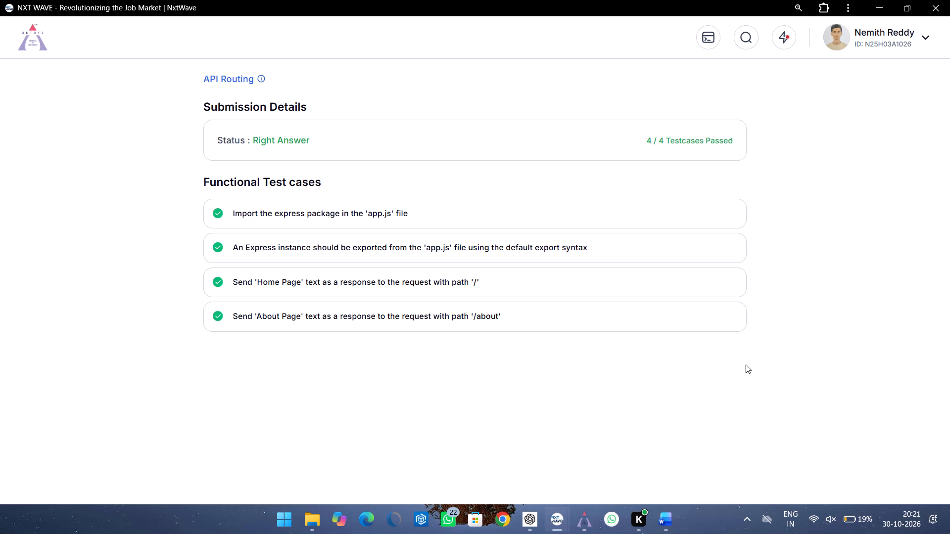
pyautogui.click(657, 530)
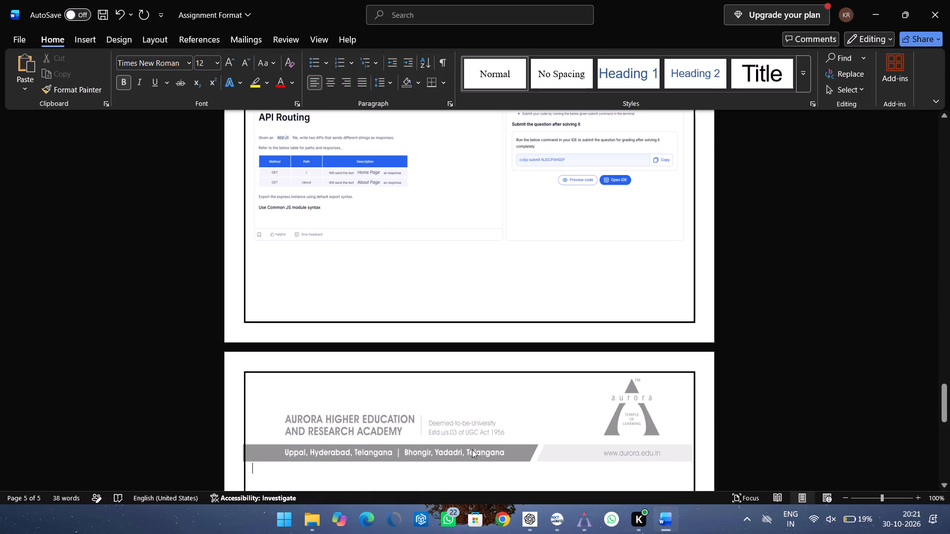
pyautogui.hotkey('ctrl', 'v')
# Narrow the API Routing IDE screenshot so it fits inside the page border.
pyautogui.click(290, 323)
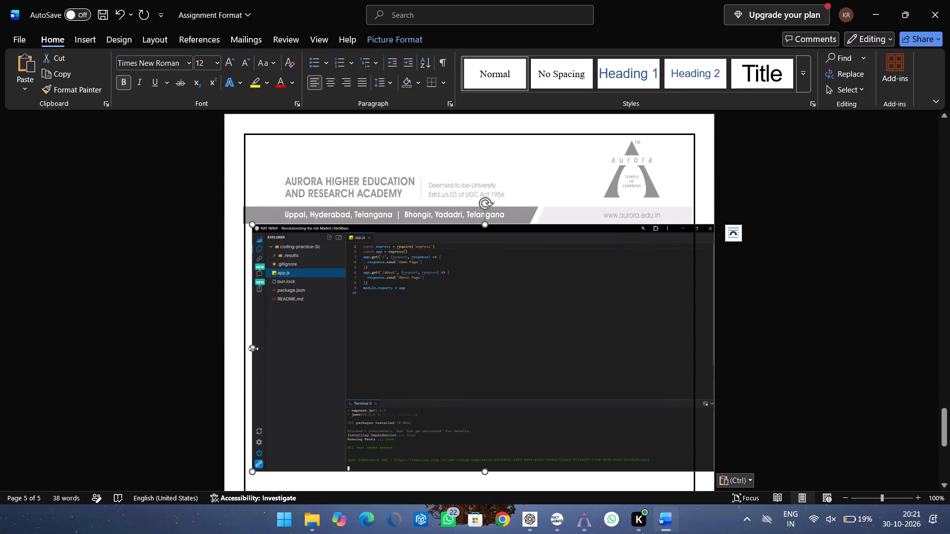
pyautogui.moveTo(253, 349); pyautogui.dragTo(281, 350)
# Capture the API Routing Submission Details window and paste it two lines below the IDE screenshot in the Word report.
pyautogui.click(704, 459)
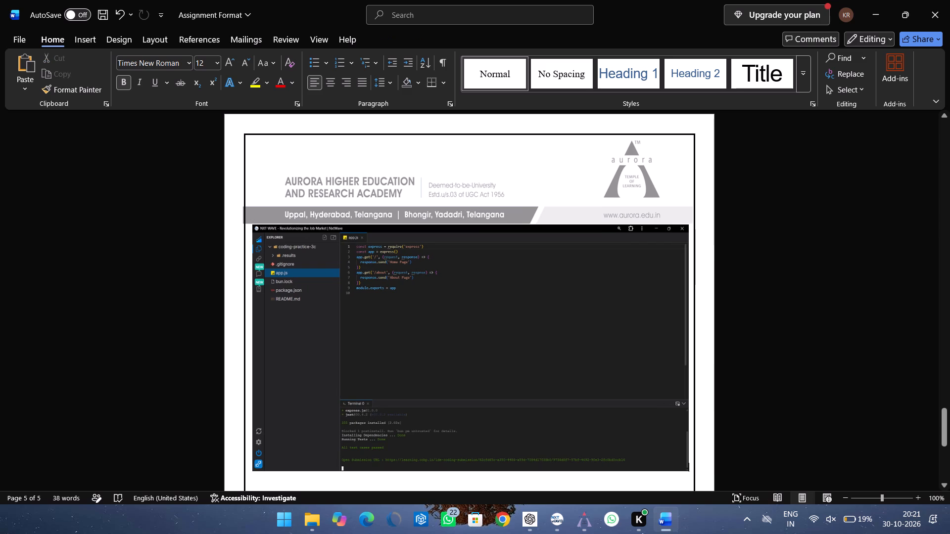
pyautogui.press('Return')
pyautogui.press('Return')
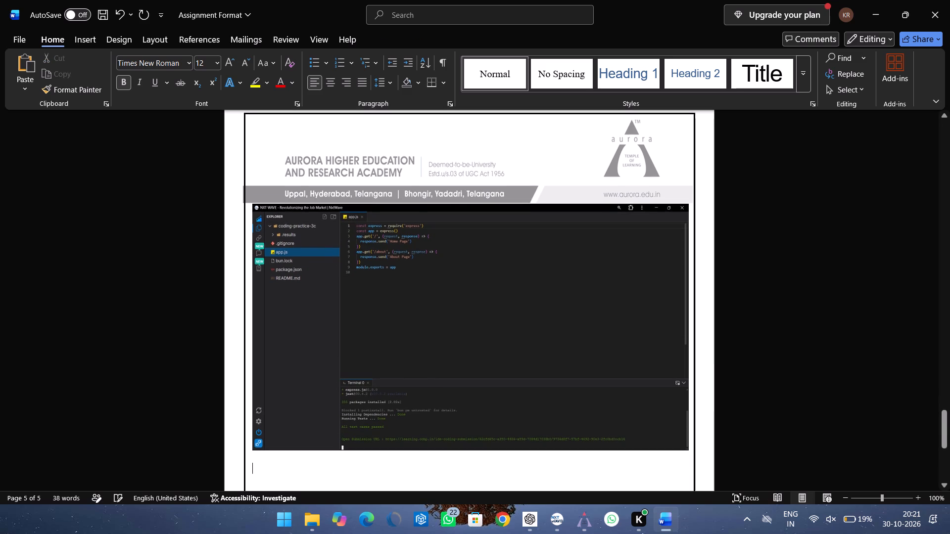
pyautogui.hotkey('alt', 'Tab')
pyautogui.press('Print')
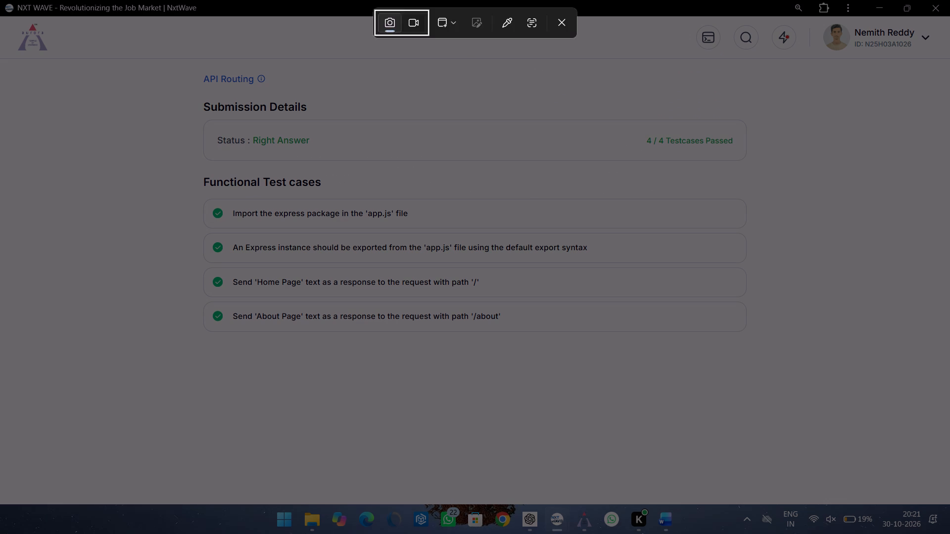
pyautogui.moveTo(697, 469); pyautogui.dragTo(717, 464)
pyautogui.hotkey('alt', 'Tab')
pyautogui.hotkey('ctrl', 'v')
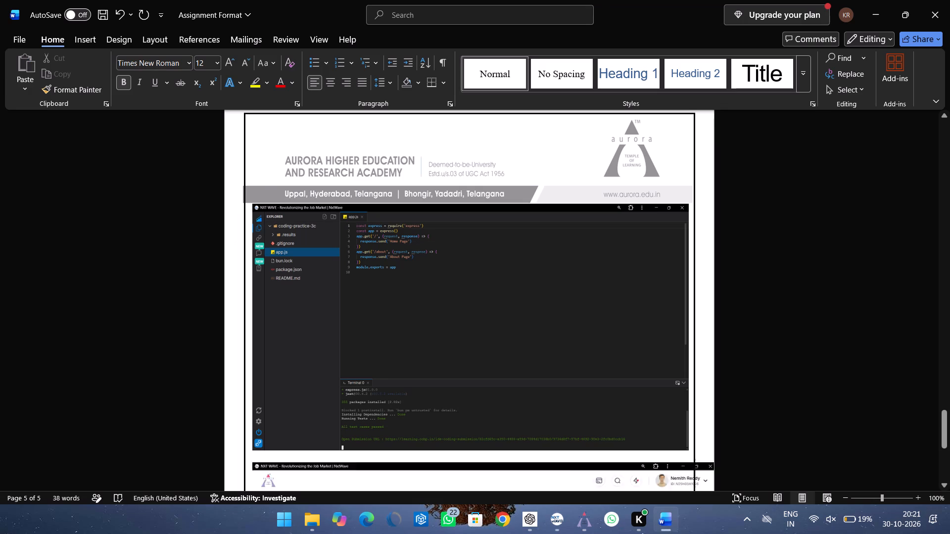
# Narrow the API Routing Submission Details screenshot so it fits inside the page border.
pyautogui.click(511, 337)
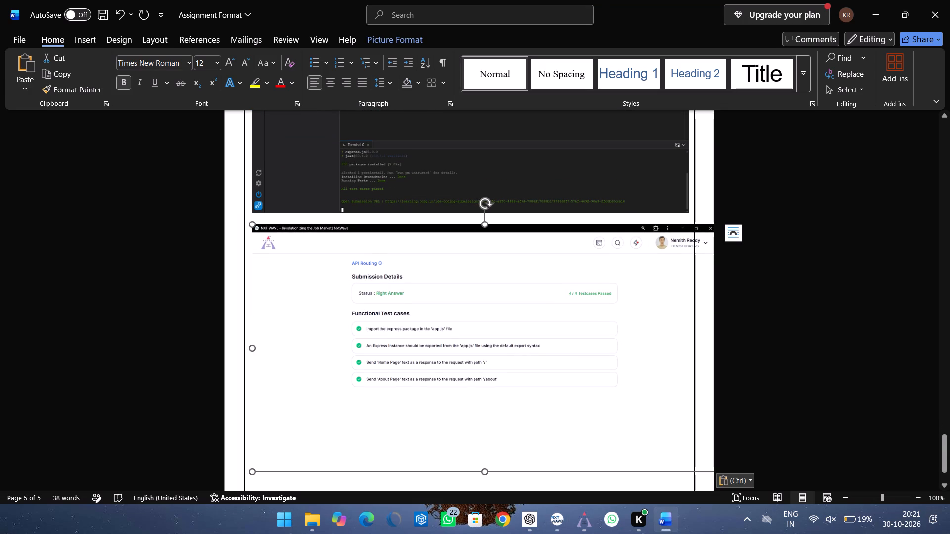
pyautogui.moveTo(253, 351); pyautogui.dragTo(277, 356)
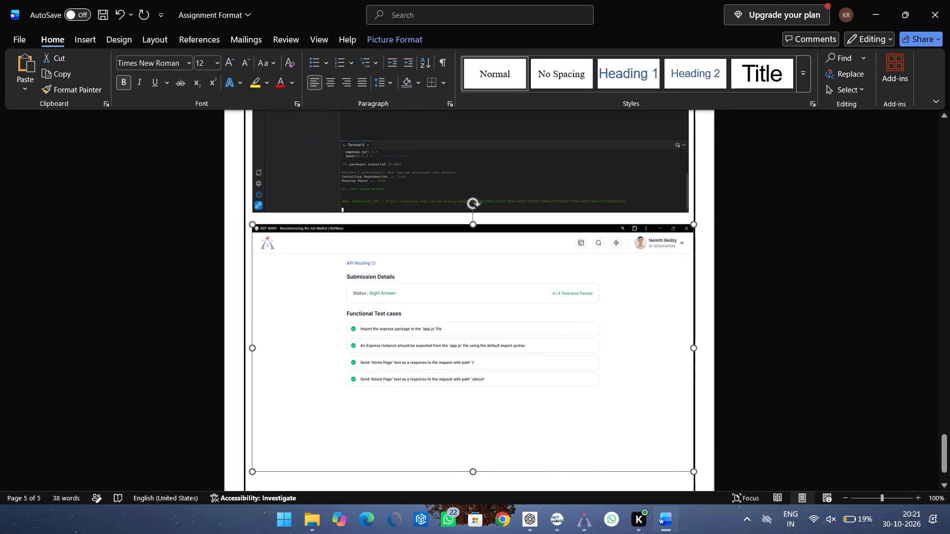
pyautogui.moveTo(277, 356); pyautogui.dragTo(279, 356)
pyautogui.click(800, 349)
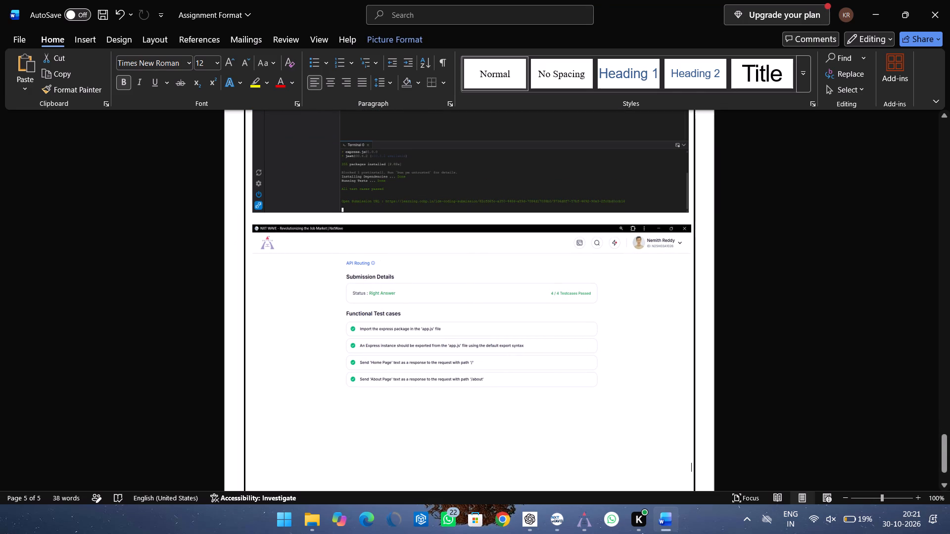
# Review the whole report, from the student details table through to the API Routing submission screenshot.
pyautogui.scroll(13, 800, 349)
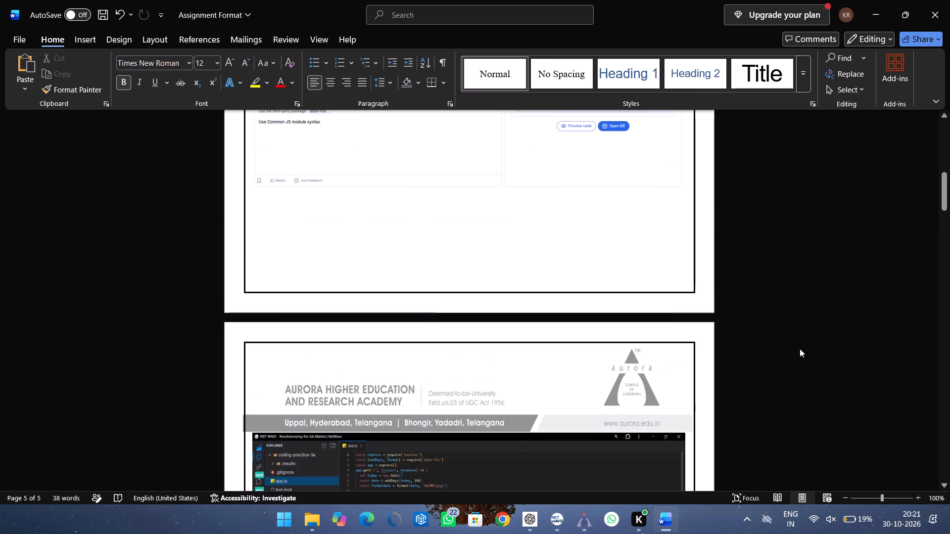
pyautogui.scroll(4, 800, 349)
pyautogui.scroll(-1, 800, 349)
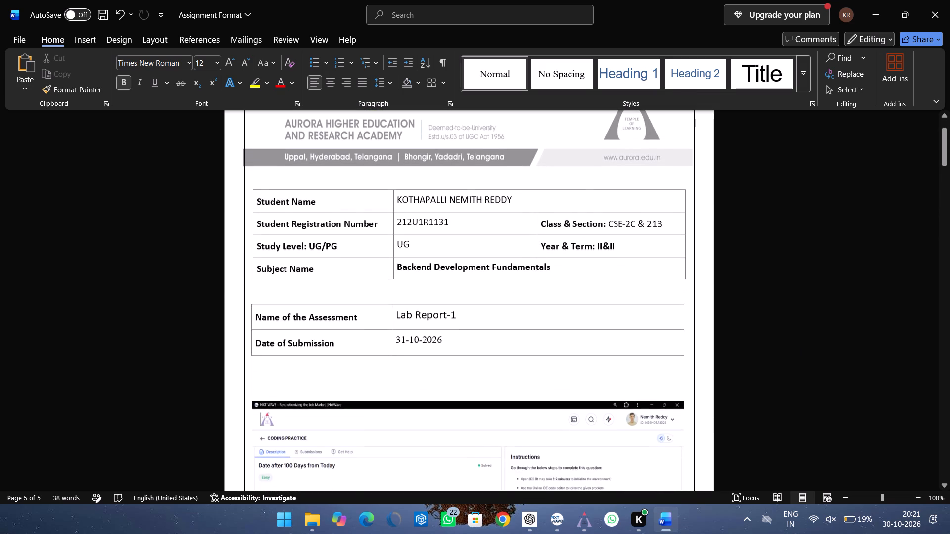
pyautogui.scroll(-6, 800, 349)
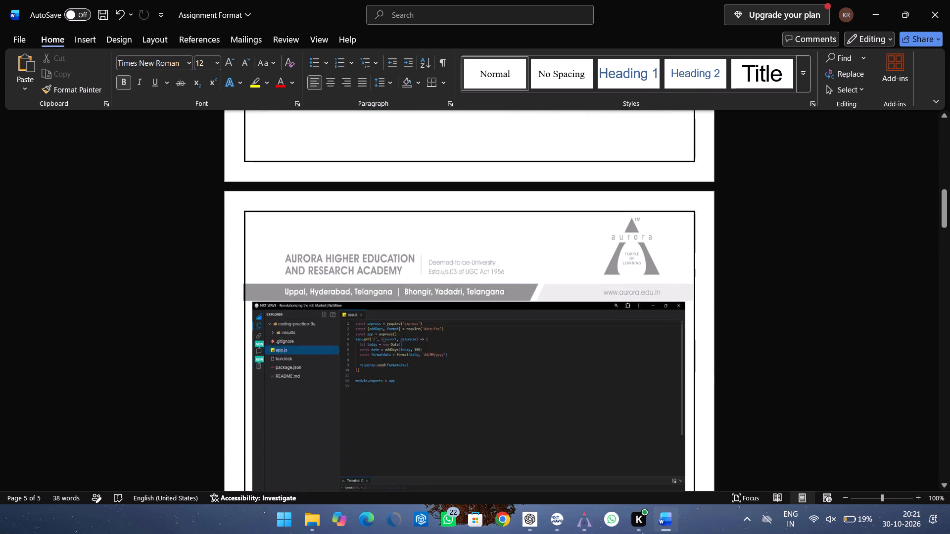
pyautogui.scroll(-15, 800, 349)
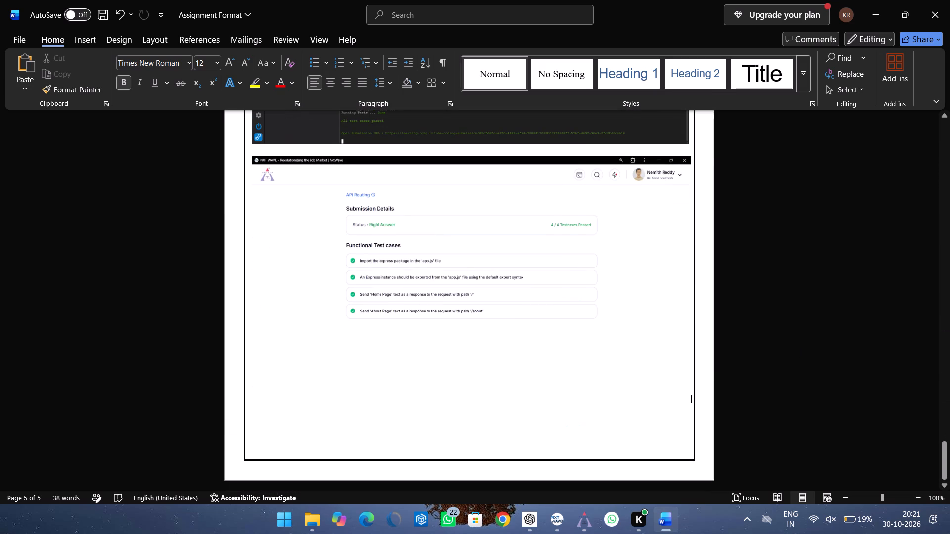
pyautogui.scroll(-4, 800, 349)
pyautogui.scroll(9, 656, 395)
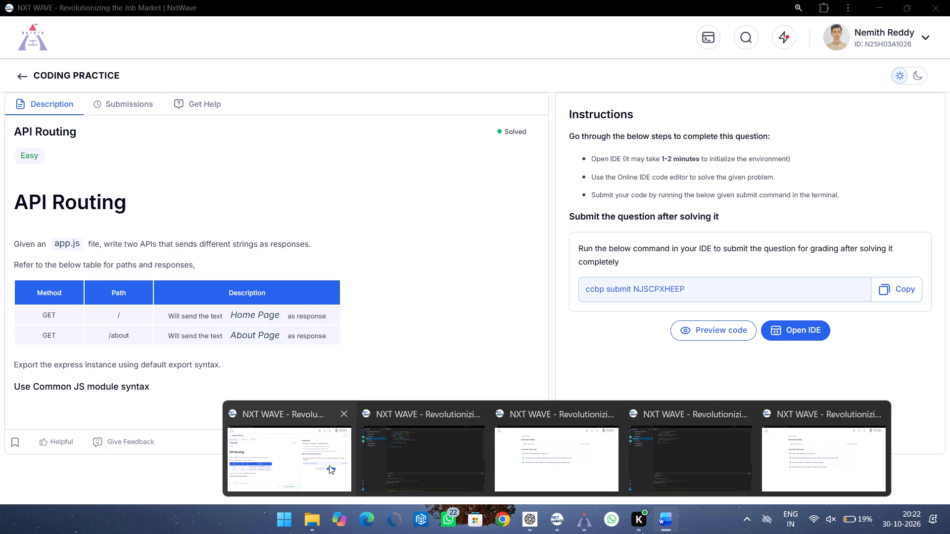
# Switch to the NxtWave question window, return to the Coding Practice list and open the Gadgets Page question.
pyautogui.click(324, 466)
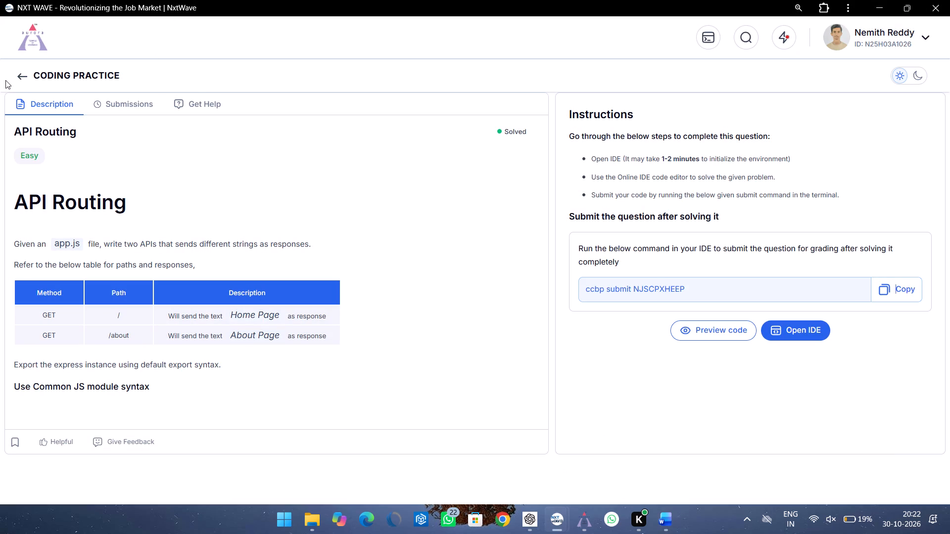
pyautogui.click(21, 79)
pyautogui.scroll(-1, 546, 334)
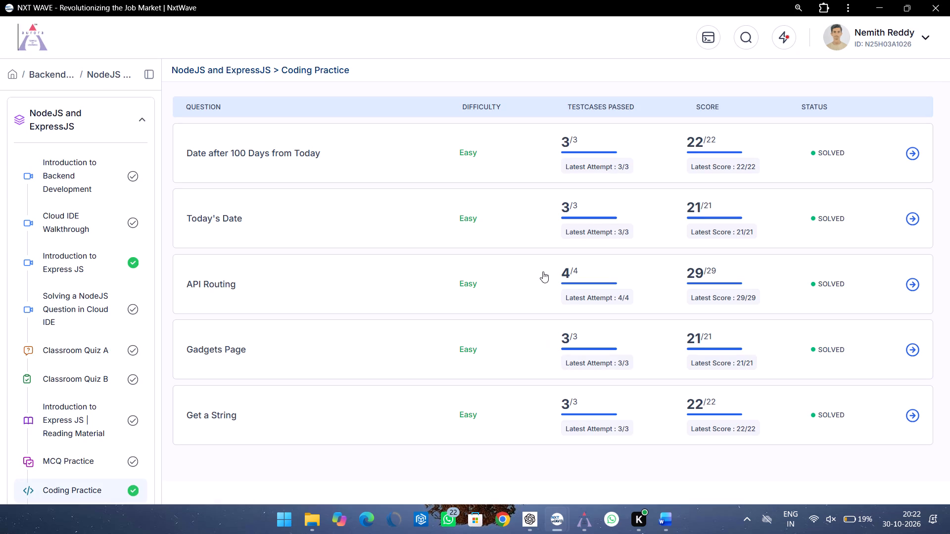
pyautogui.click(511, 351)
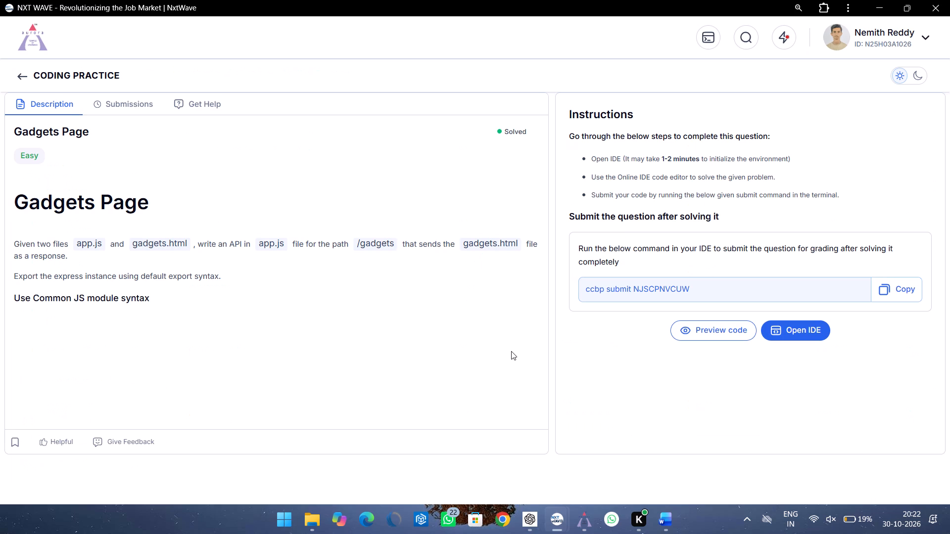
# Capture the Gadgets Page question window and paste it onto a new page, two lines after the API Routing submission screenshot.
pyautogui.press('Print')
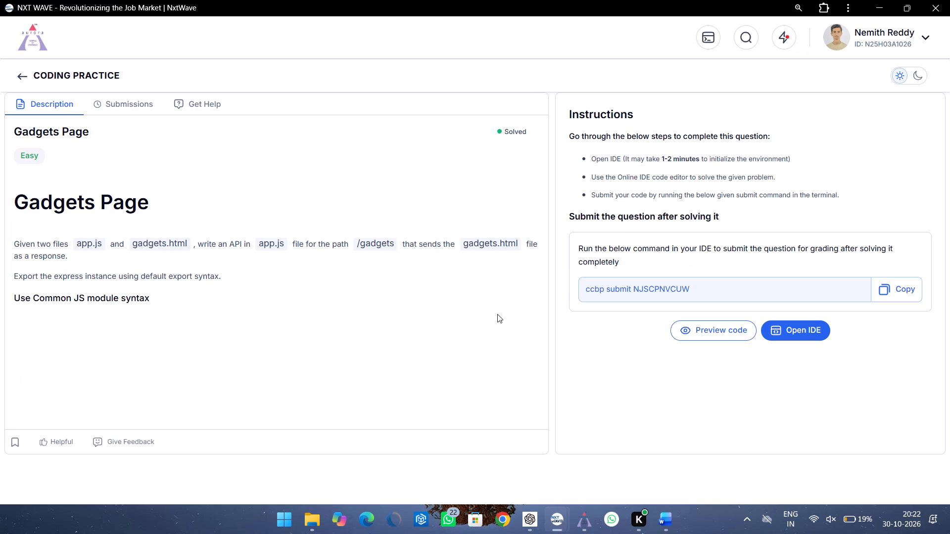
pyautogui.click(497, 314)
pyautogui.click(675, 516)
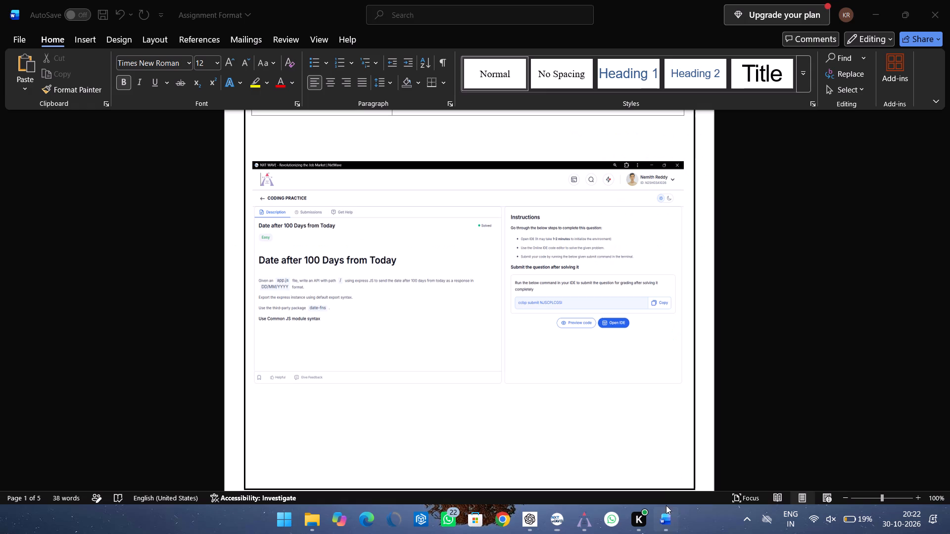
pyautogui.scroll(-2, 472, 441)
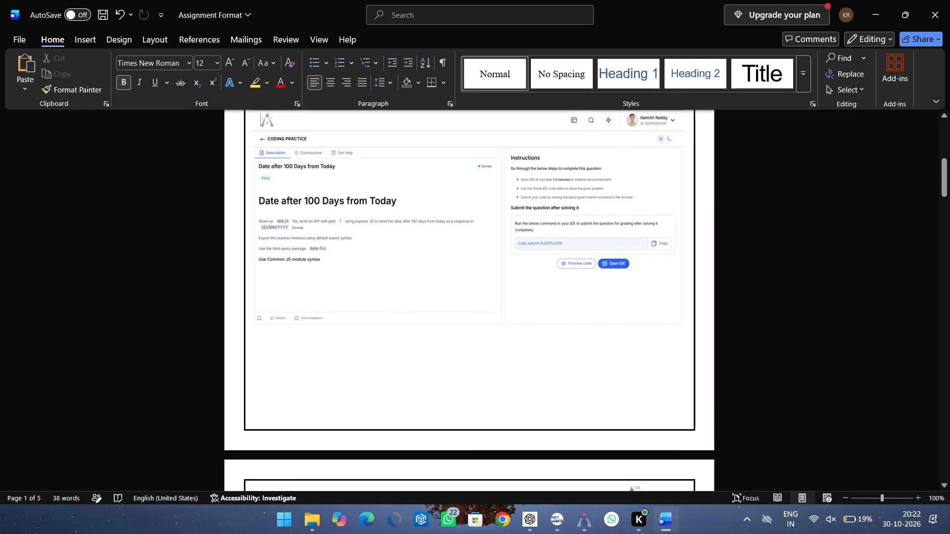
pyautogui.scroll(-16, 472, 439)
pyautogui.scroll(-9, 472, 441)
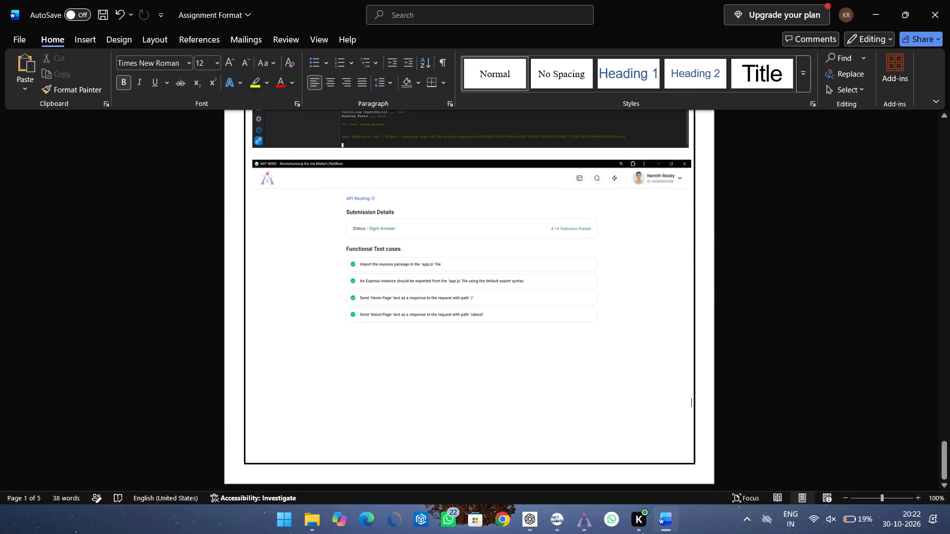
pyautogui.click(304, 400)
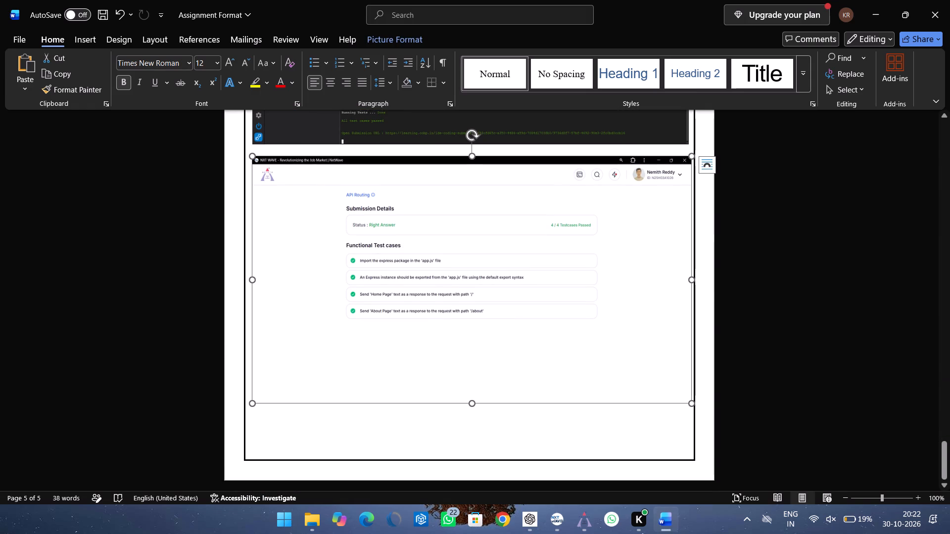
pyautogui.click(720, 418)
pyautogui.press('Return')
pyautogui.press('Return')
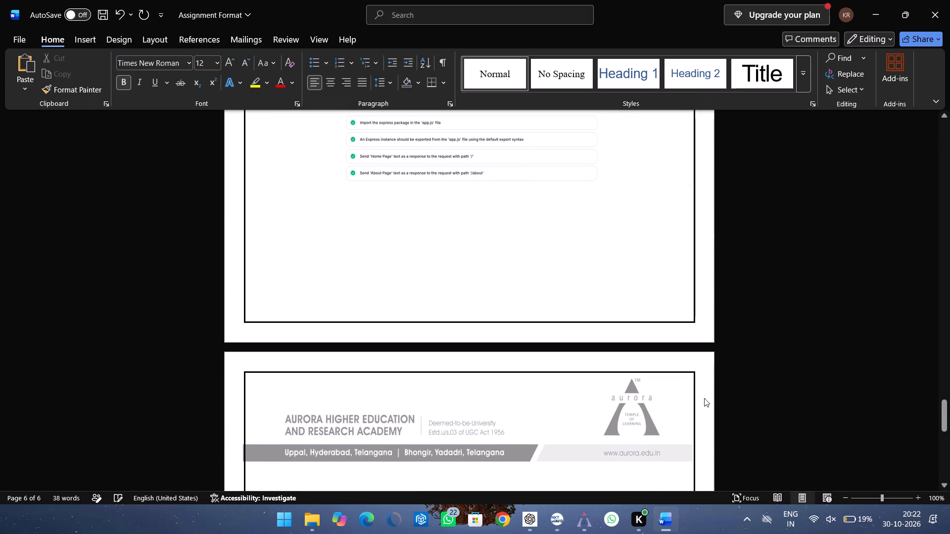
pyautogui.hotkey('ctrl', 'v')
# Narrow the Gadgets Page question screenshot so it fits inside the page border.
pyautogui.click(642, 345)
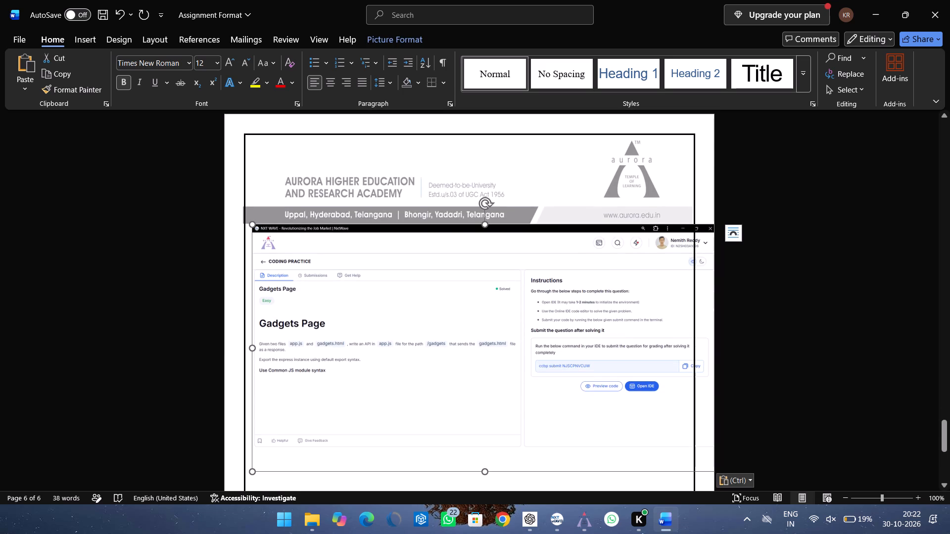
pyautogui.moveTo(251, 348); pyautogui.dragTo(307, 364)
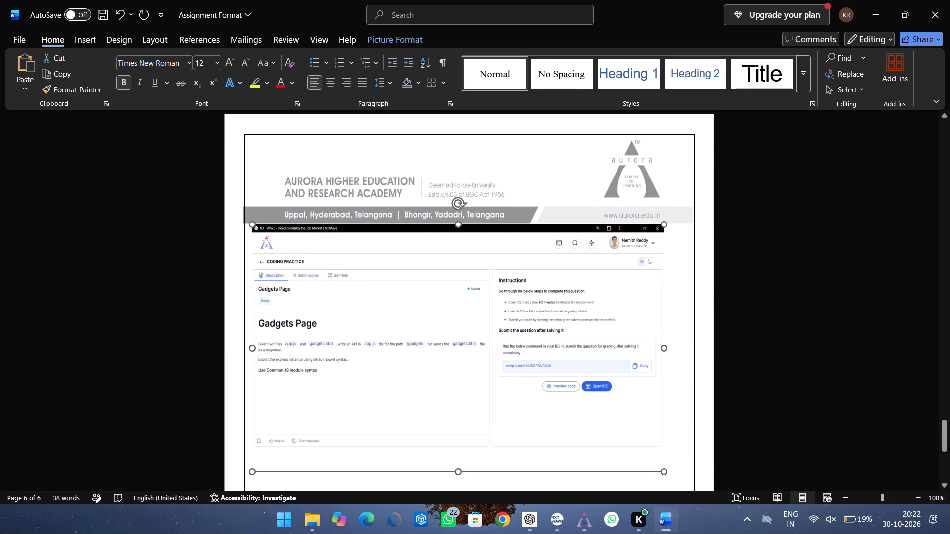
# Widen the Gadgets Page question screenshot to nearly fill the page border's width, and start a new line after it.
pyautogui.moveTo(307, 364); pyautogui.dragTo(287, 345)
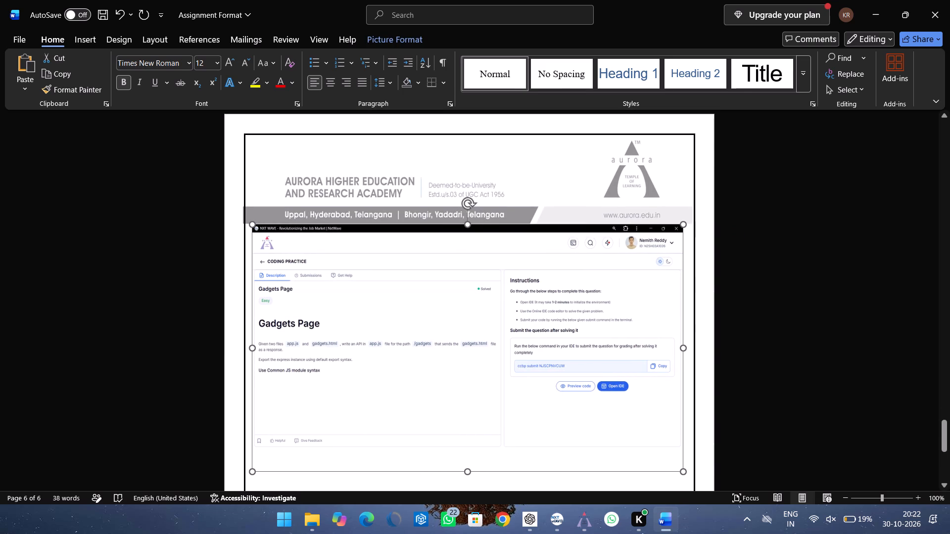
pyautogui.moveTo(287, 345); pyautogui.dragTo(286, 343)
pyautogui.click(720, 475)
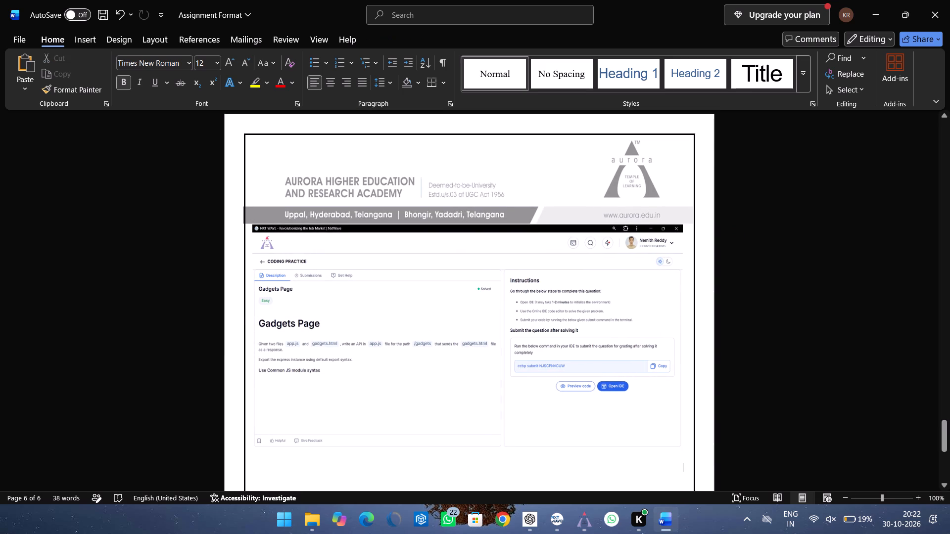
pyautogui.press('Return')
# Switch to the NxtWave question window and open the Gadgets Page IDE, agreeing to close the session active on another window.
pyautogui.hotkey('alt', 'Tab')
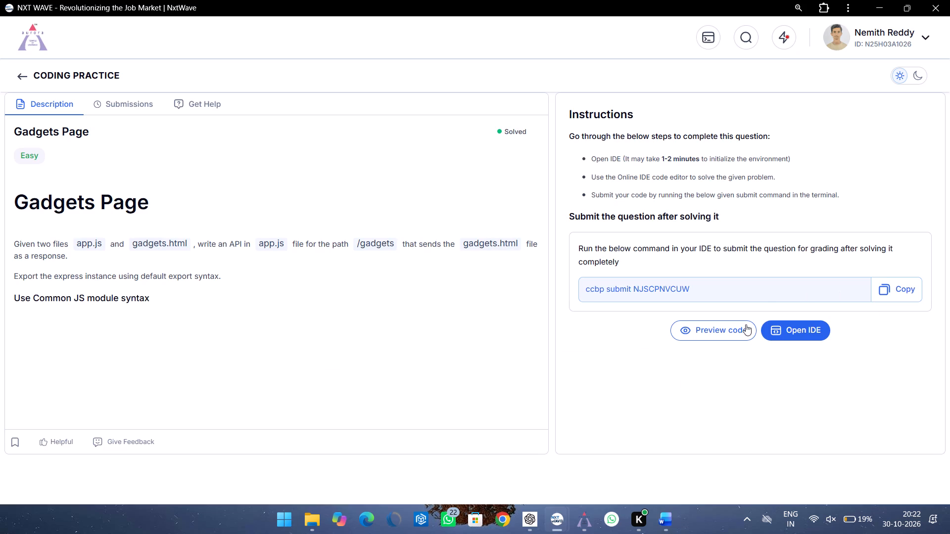
pyautogui.click(791, 330)
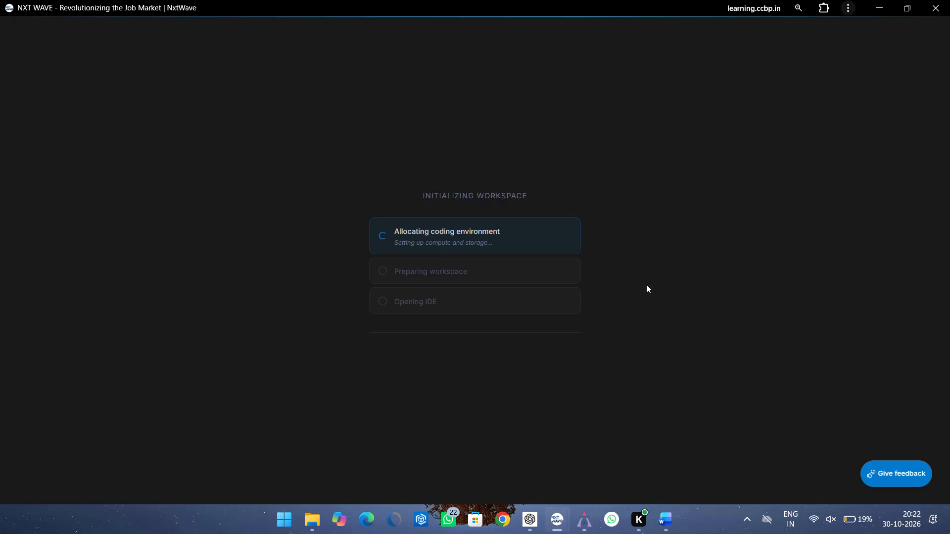
pyautogui.click(570, 282)
pyautogui.click(522, 265)
pyautogui.click(566, 278)
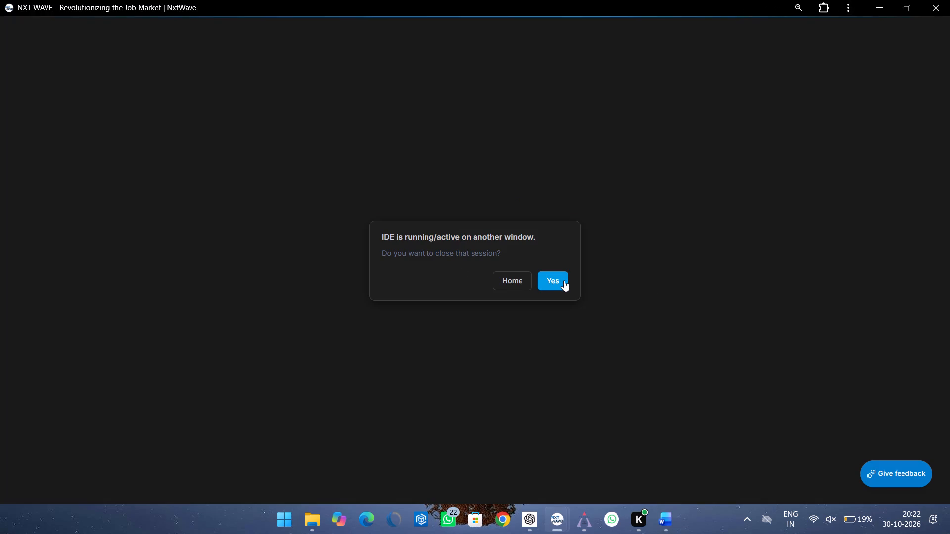
pyautogui.click(564, 280)
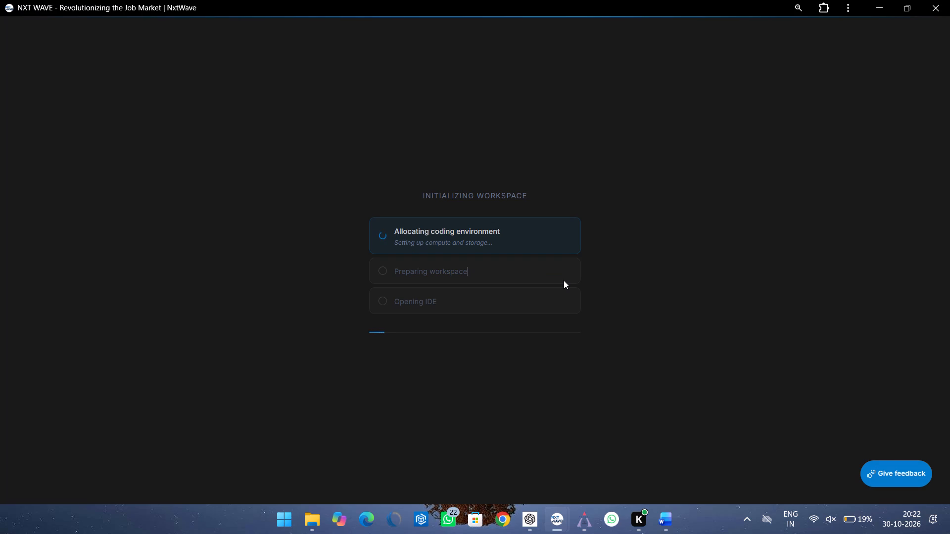
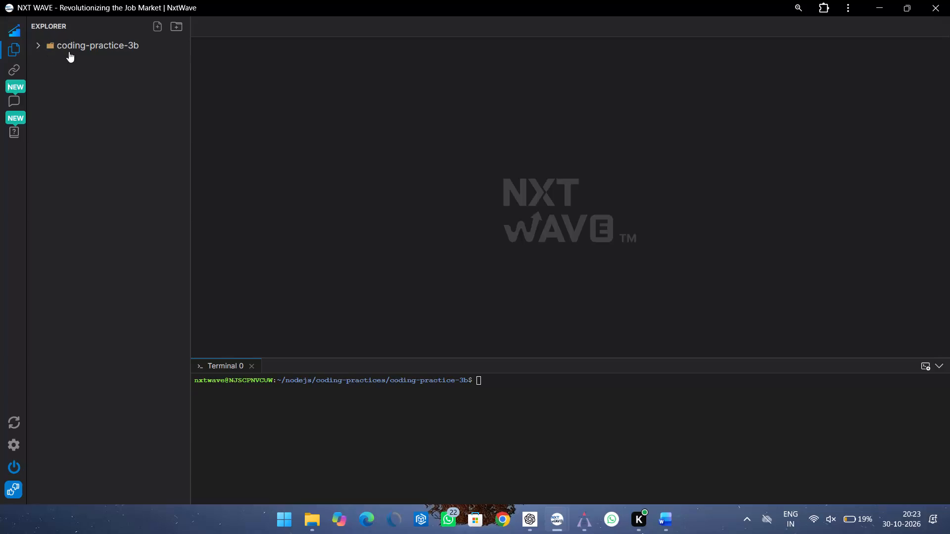
# Expand the coding-practice-3b folder and open app.js in the editor.
pyautogui.click(69, 51)
pyautogui.click(98, 84)
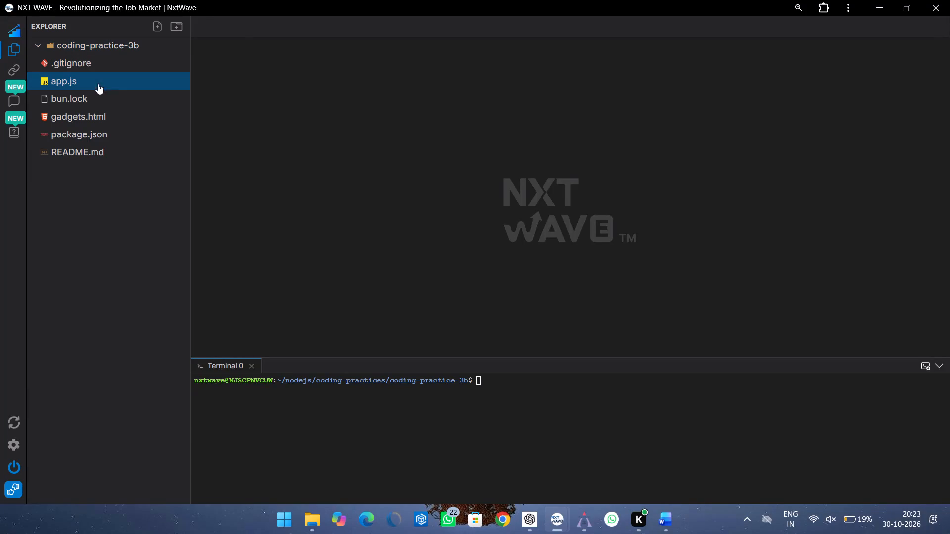
# Copy the Gadgets Page submit command from the question window and run it in the IDE terminal.
pyautogui.click(506, 392)
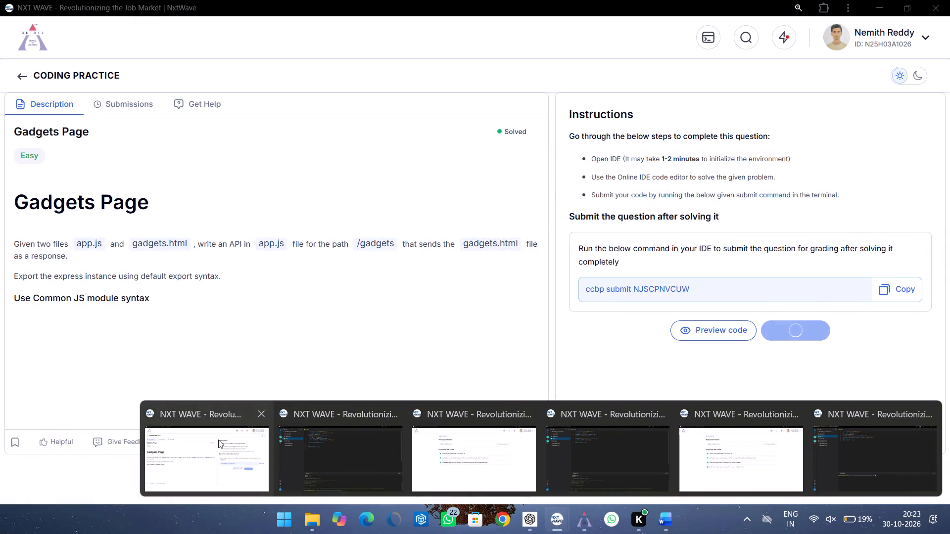
pyautogui.click(218, 440)
pyautogui.click(889, 286)
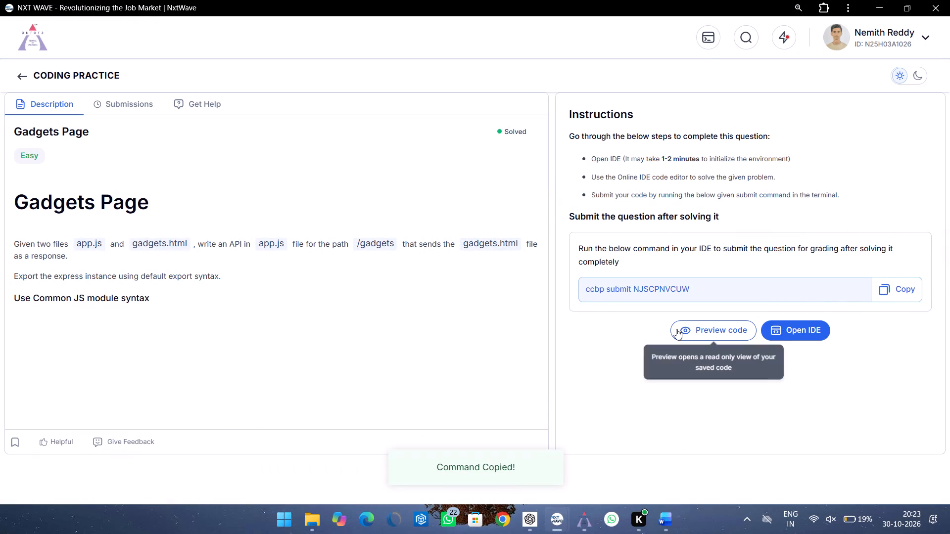
pyautogui.click(908, 288)
pyautogui.press('alt+super+Tab')
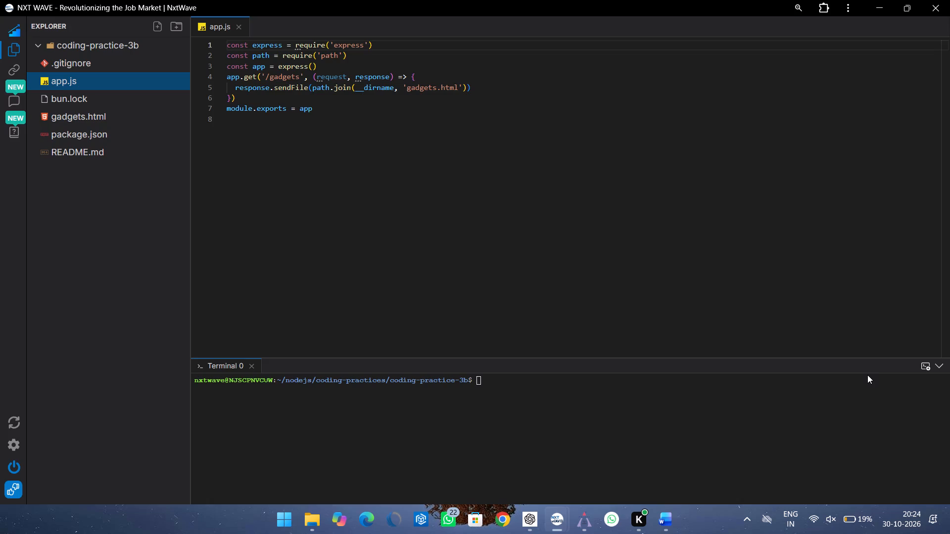
pyautogui.hotkey('ctrl', 'shift', 'v')
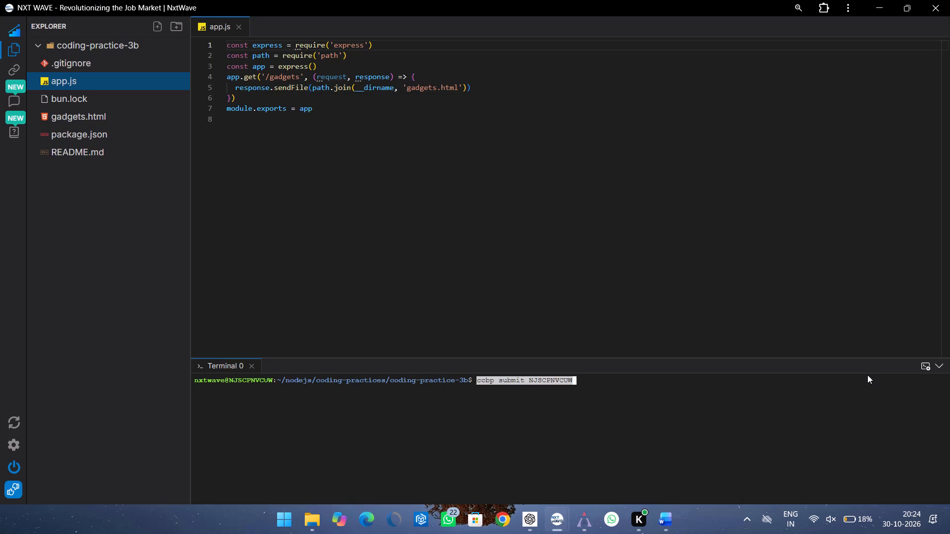
pyautogui.press('Return')
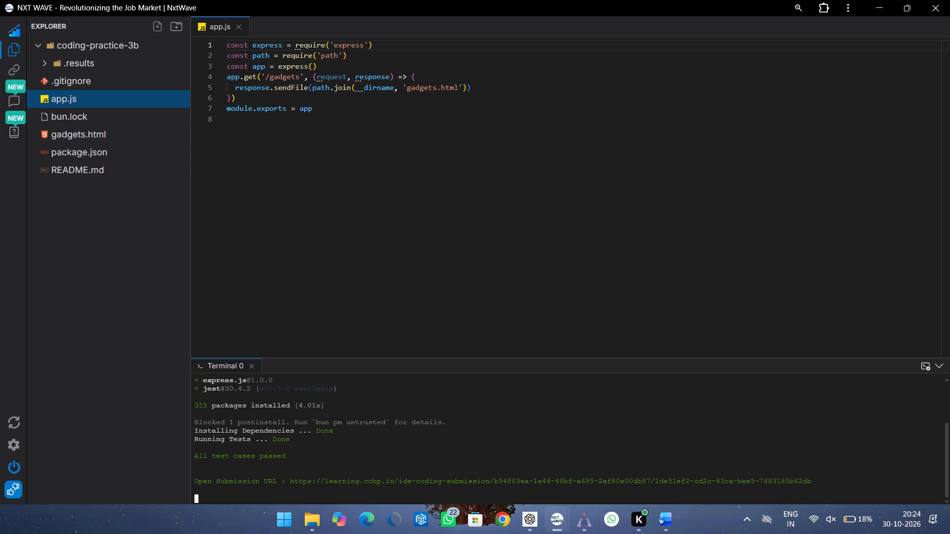
pyautogui.press('Print')
pyautogui.click(867, 375)
pyautogui.click(677, 520)
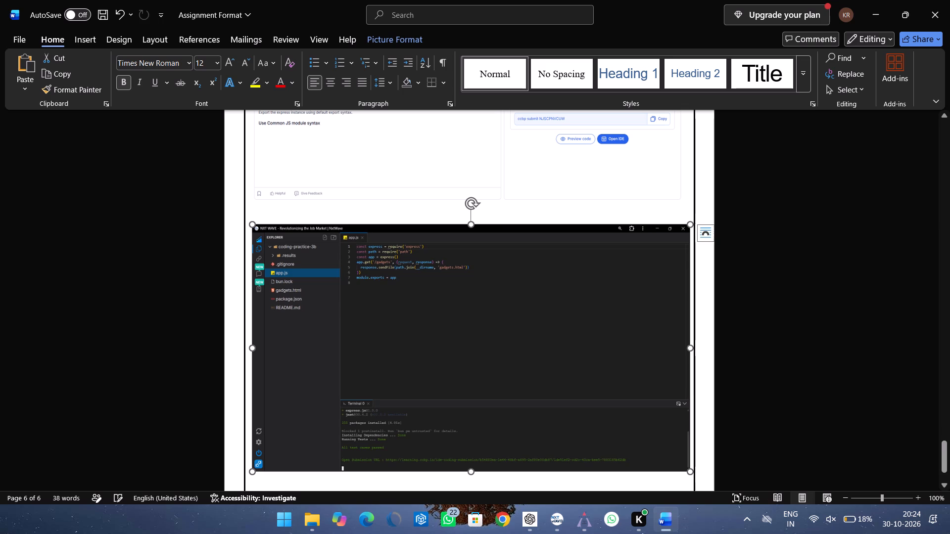
pyautogui.click(708, 458)
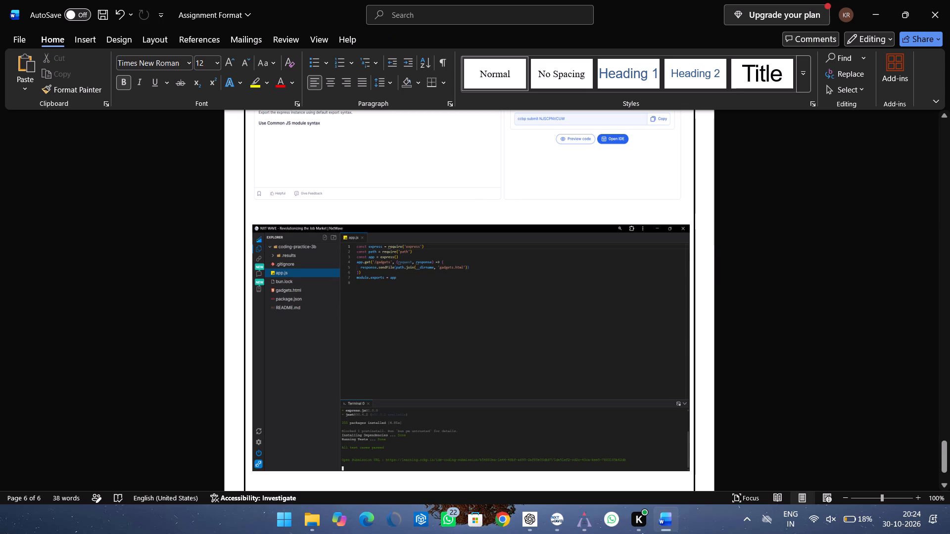
pyautogui.press('Return')
pyautogui.press('Return')
pyautogui.press('BackSpace')
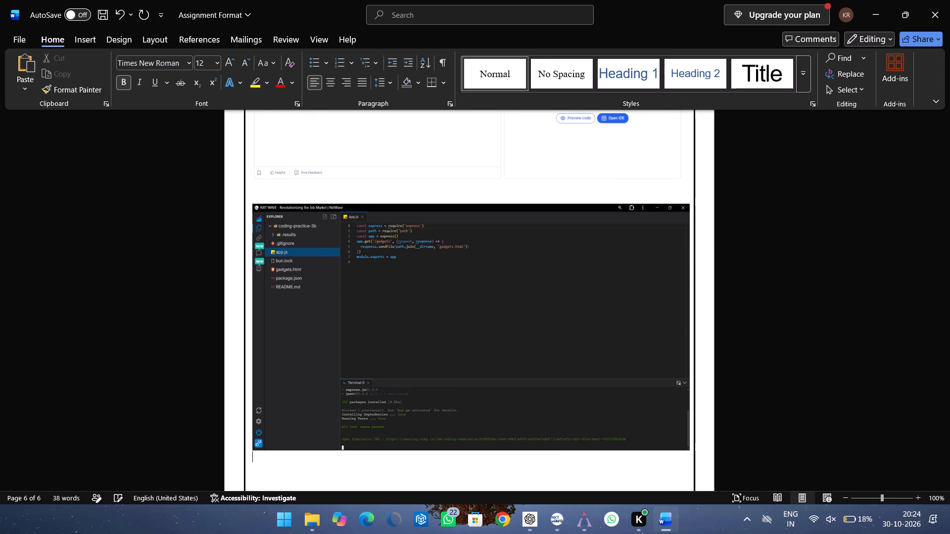
# Capture the API Routing submission details window and paste it into the Word report after the Gadgets Page code screenshot.
pyautogui.hotkey('alt', 'Tab')
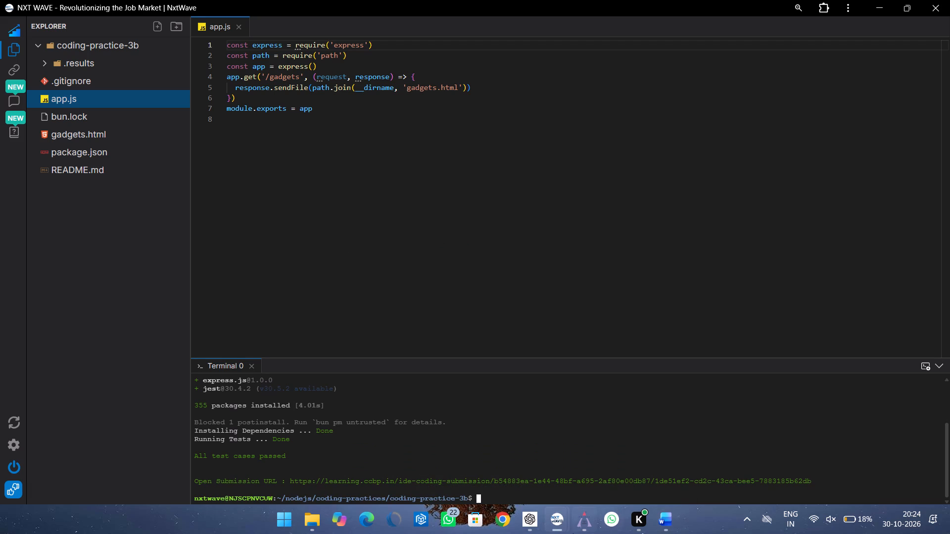
pyautogui.click(714, 459)
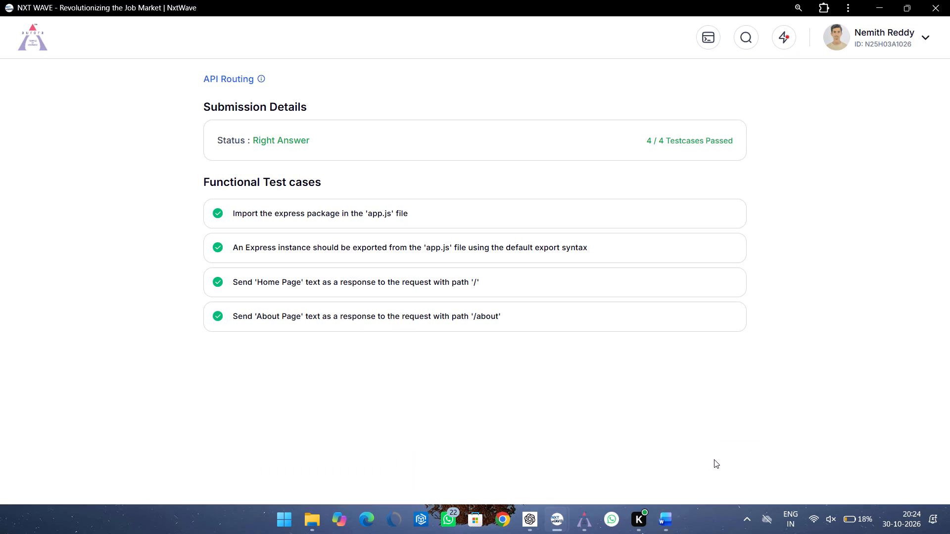
pyautogui.press('Home')
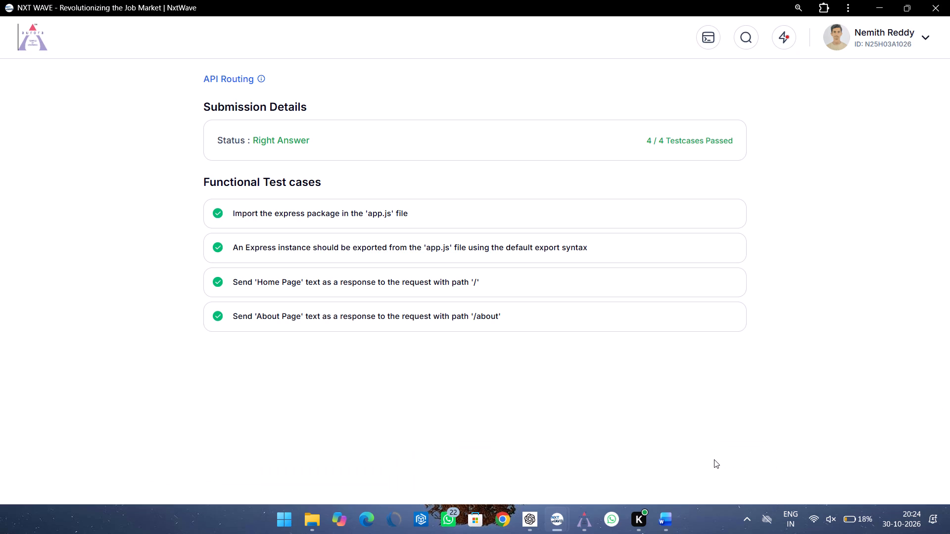
pyautogui.press('Print')
pyautogui.click(714, 459)
pyautogui.click(673, 528)
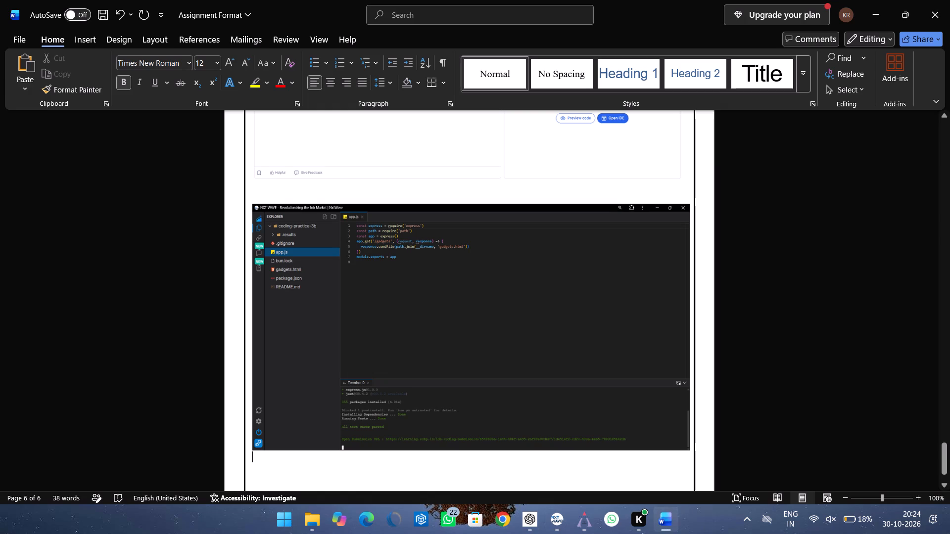
pyautogui.hotkey('ctrl', 'v')
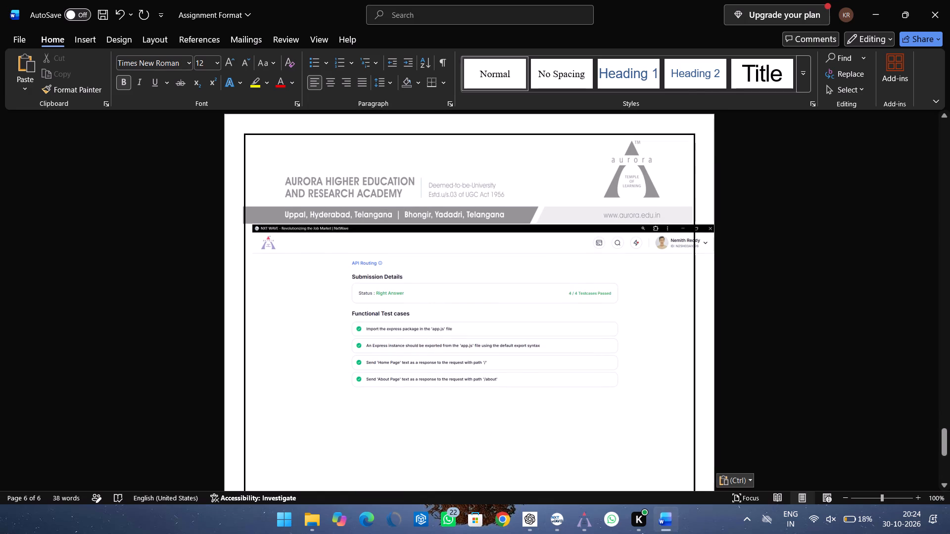
# Narrow the newly pasted submission screenshot so it fits inside the page border.
pyautogui.click(420, 381)
pyautogui.moveTo(252, 346); pyautogui.dragTo(271, 355)
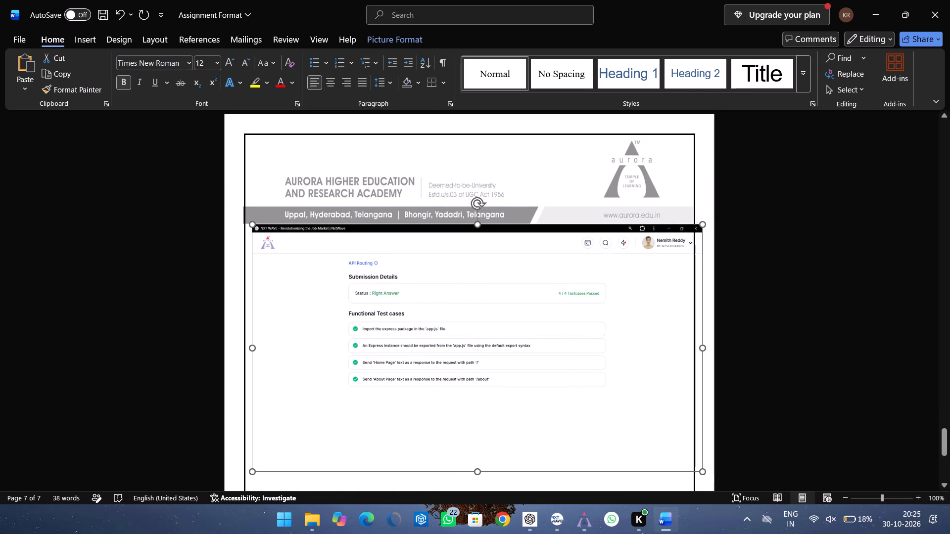
pyautogui.moveTo(271, 355); pyautogui.dragTo(283, 359)
pyautogui.click(768, 361)
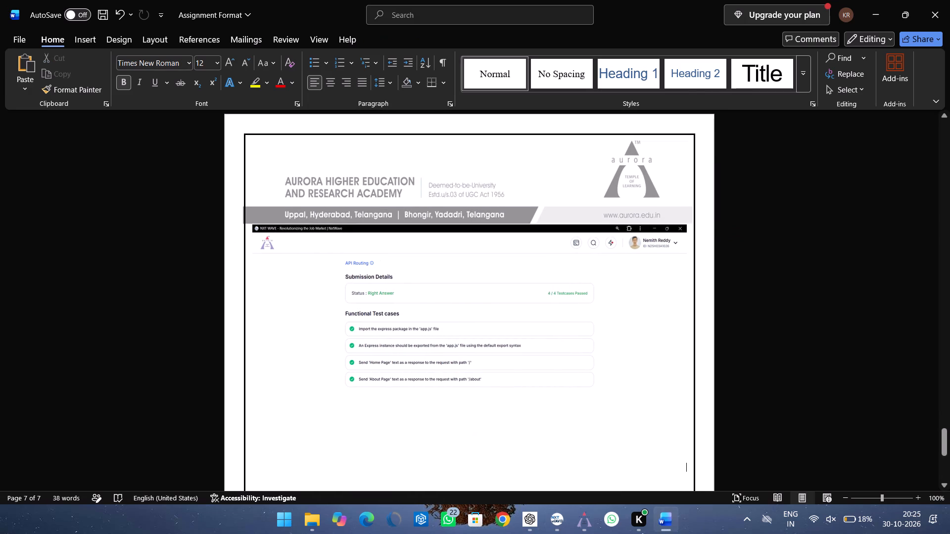
# Review the report's pages from the student details tables to the last submission screenshot.
pyautogui.scroll(10, 646, 399)
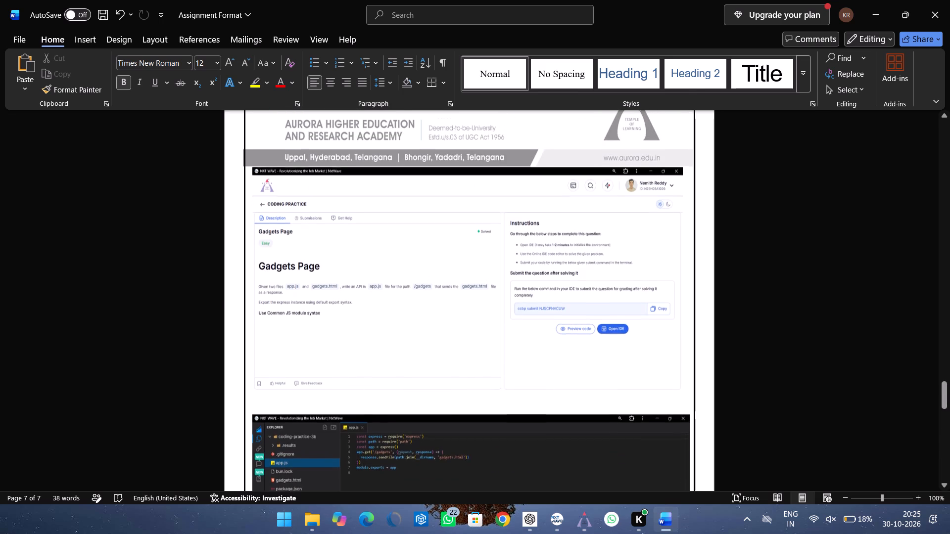
pyautogui.scroll(9, 646, 399)
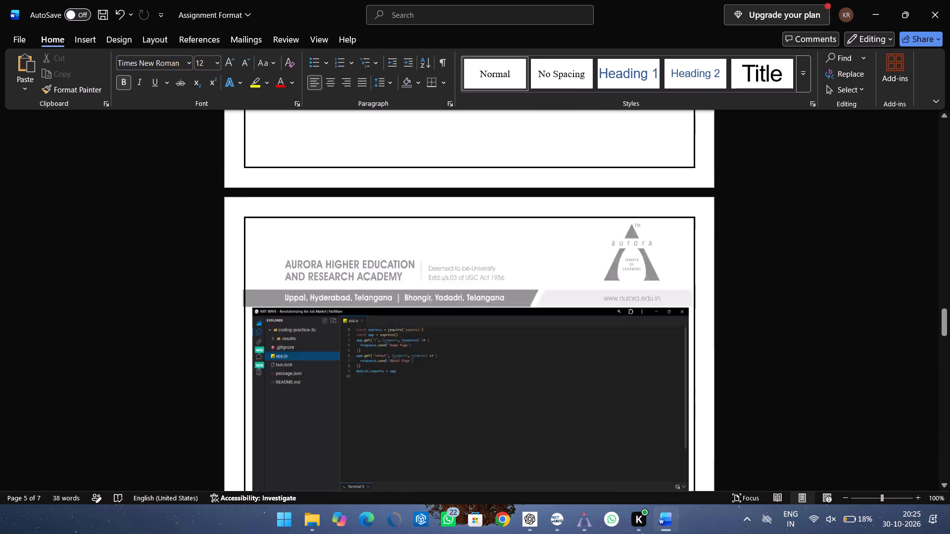
pyautogui.scroll(11, 646, 399)
pyautogui.scroll(-1, 646, 399)
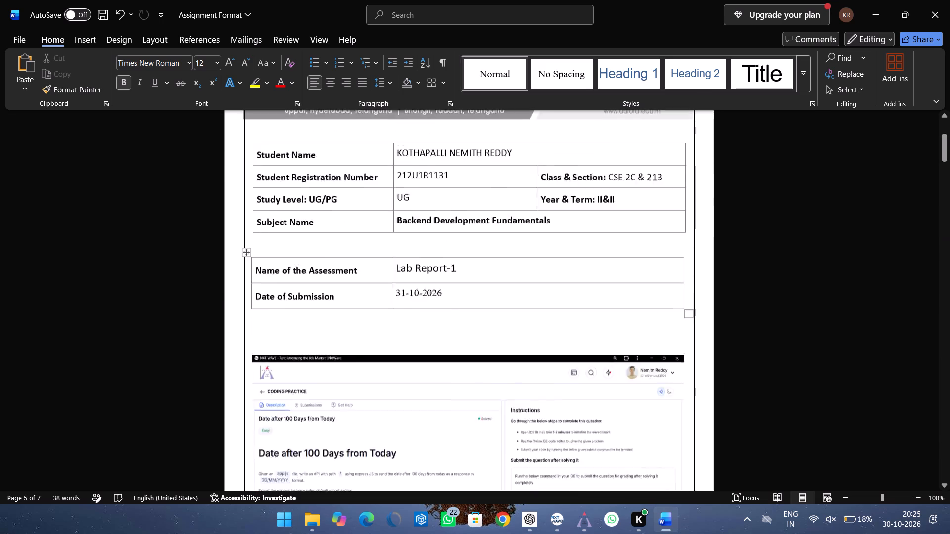
pyautogui.scroll(-10, 646, 399)
pyautogui.scroll(1, 646, 399)
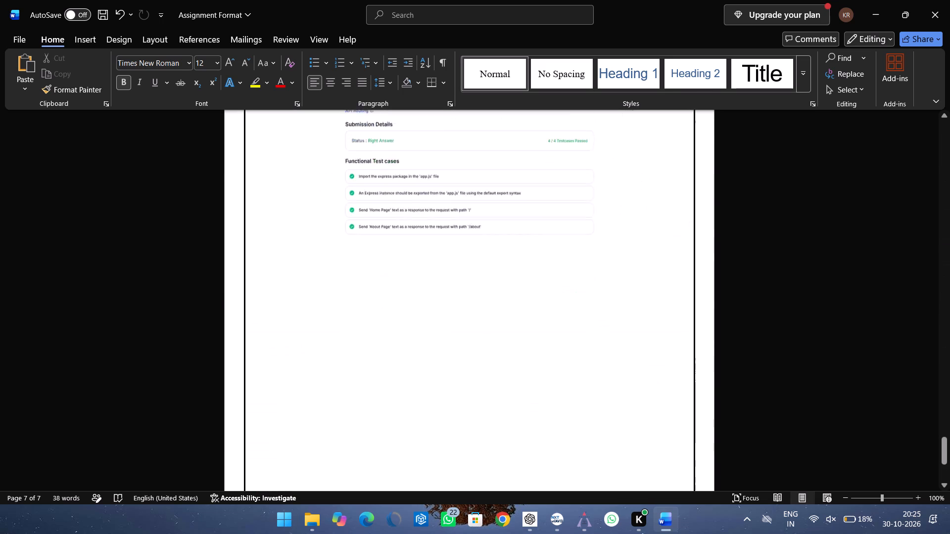
pyautogui.scroll(1, 646, 399)
pyautogui.scroll(-1, 646, 399)
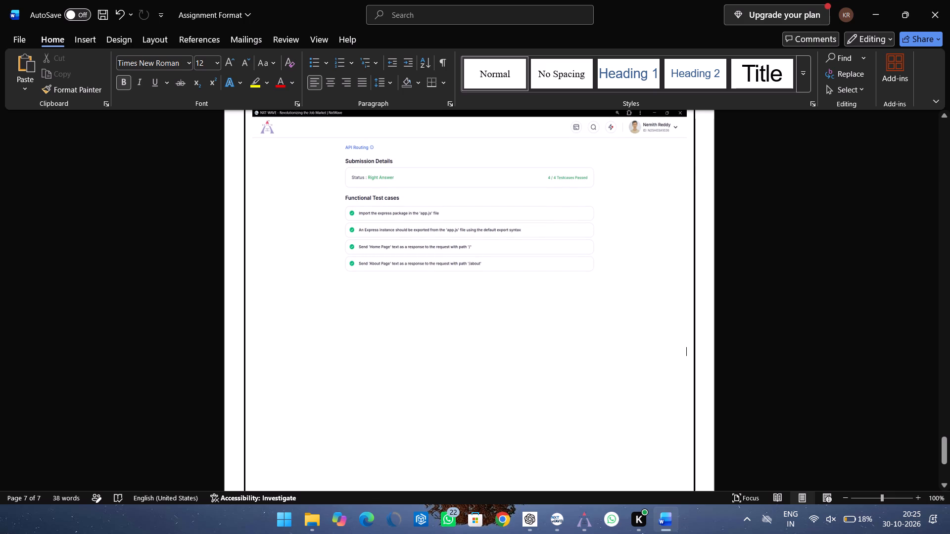
# Add two new lines after the last submission screenshot.
pyautogui.press('Return')
pyautogui.press('Return')
# Switch to the NxtWave question window, go back to the Coding Practice list and open the Get a String question.
pyautogui.hotkey('alt', 'Tab')
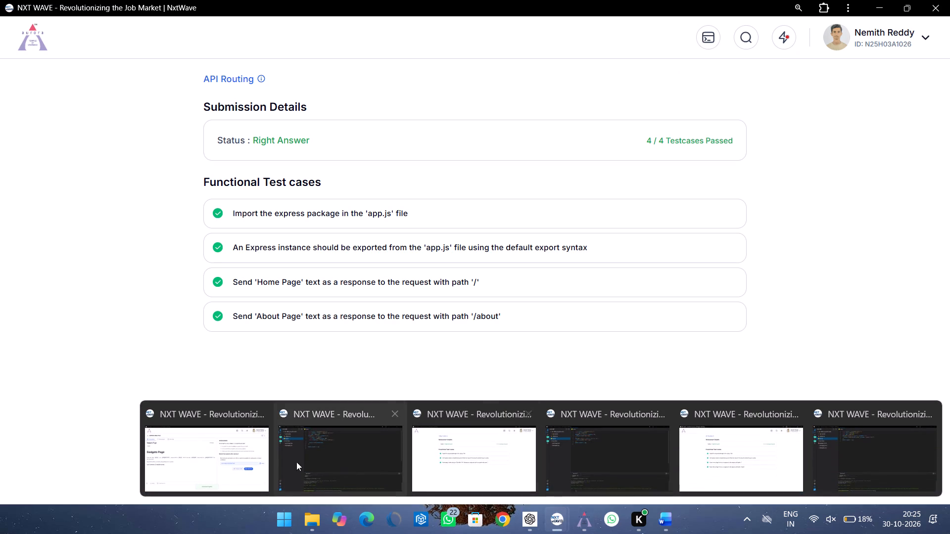
pyautogui.click(229, 450)
pyautogui.hscroll(3, 229, 450)
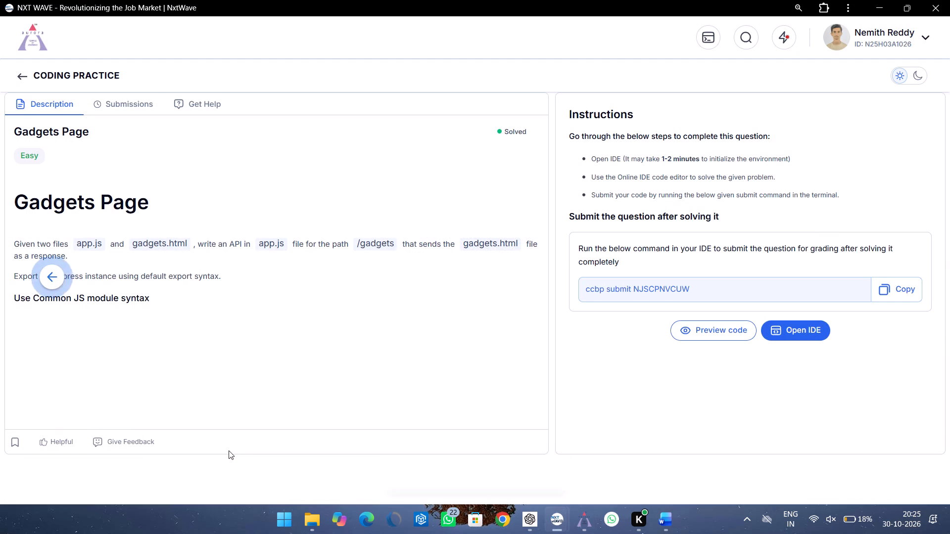
pyautogui.hscroll(4, 504, 272)
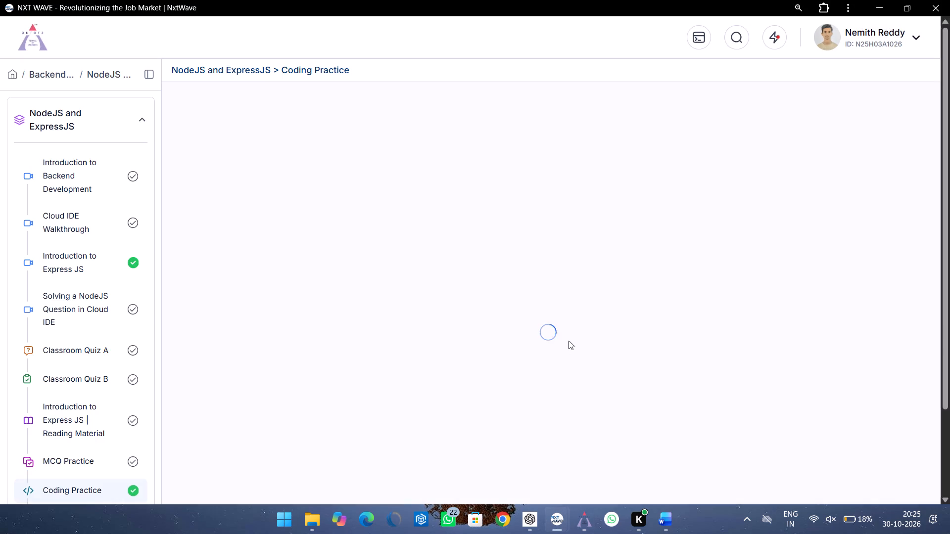
pyautogui.click(541, 425)
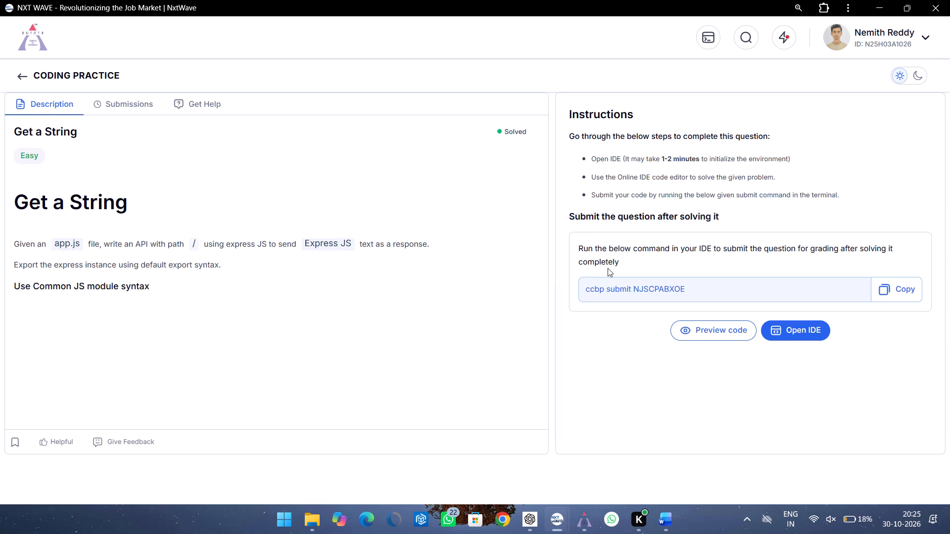
# Capture a screenshot of the Get a String question page and paste it into the Word report below the API Routing submission screenshot.
pyautogui.press('Print')
pyautogui.press('0')
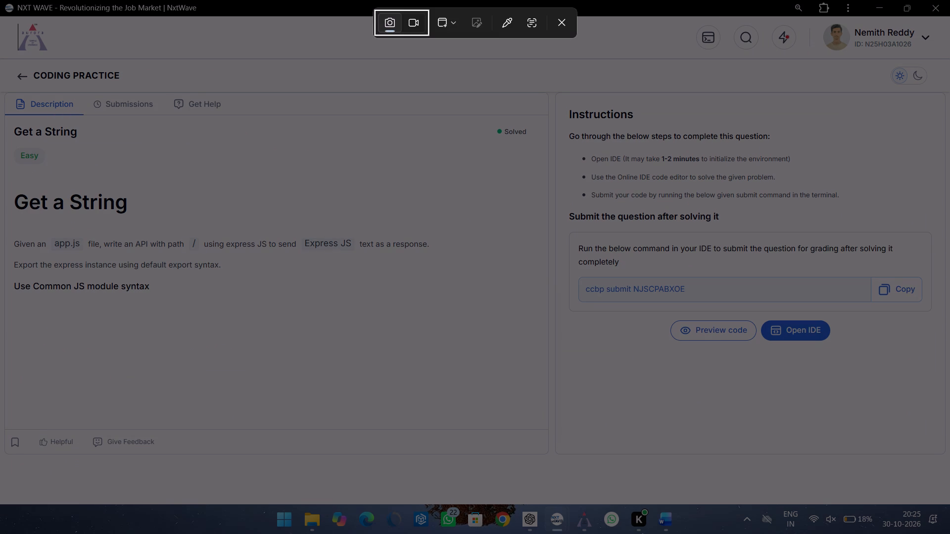
pyautogui.click(608, 268)
pyautogui.hotkey('alt', 'Tab')
pyautogui.hotkey('alt', 'Tab')
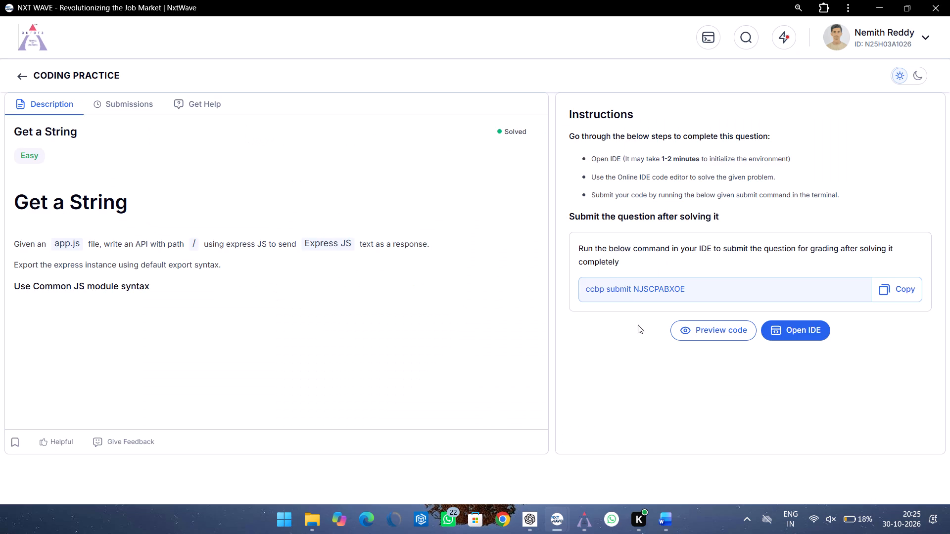
pyautogui.click(668, 514)
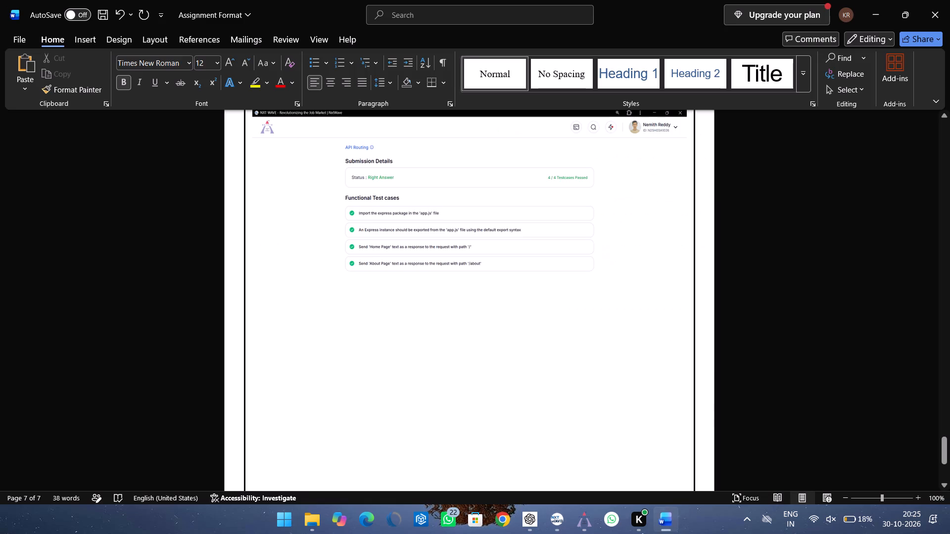
pyautogui.hotkey('ctrl', 'v')
# Narrow the pasted Get a String question screenshot so it fits inside the page border.
pyautogui.click(411, 400)
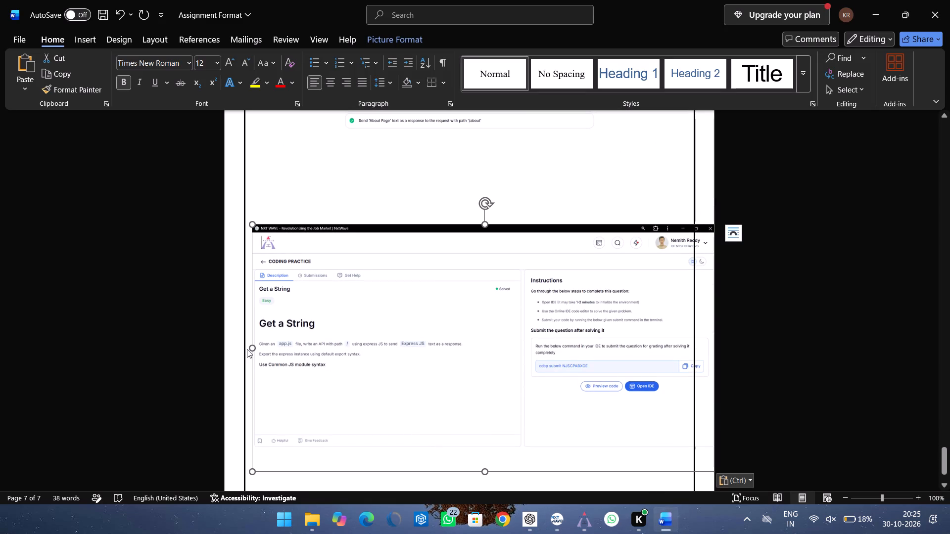
pyautogui.moveTo(255, 348); pyautogui.dragTo(261, 349)
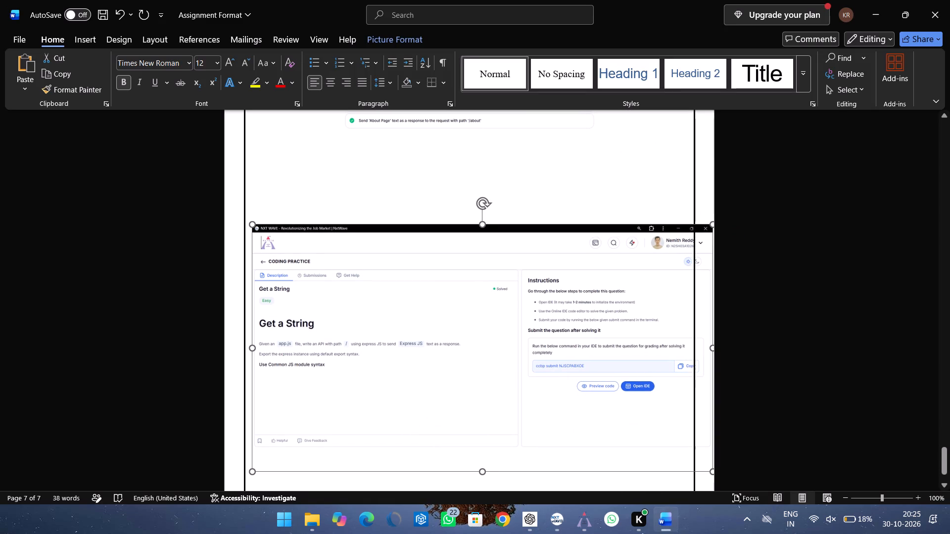
pyautogui.moveTo(252, 350); pyautogui.dragTo(277, 354)
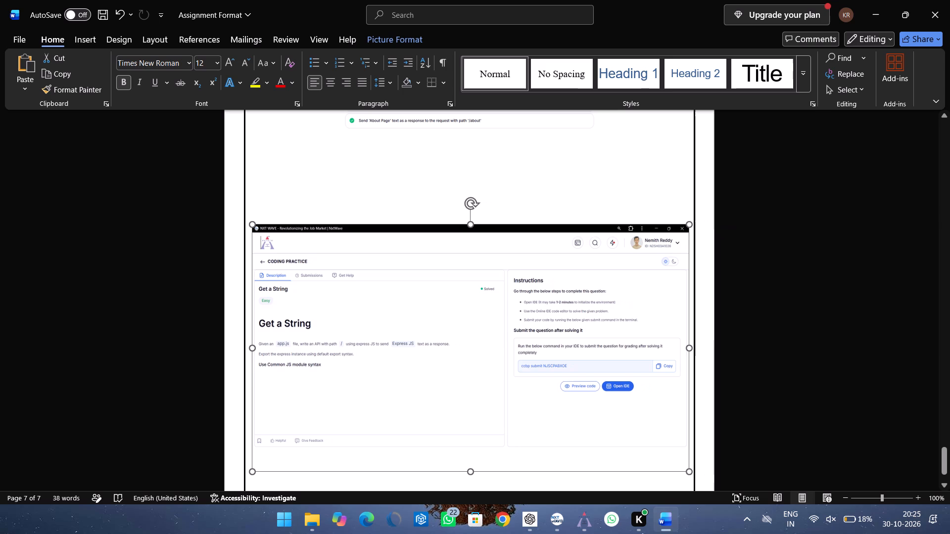
pyautogui.moveTo(277, 354); pyautogui.dragTo(277, 354)
pyautogui.scroll(2, 345, 338)
pyautogui.scroll(-6, 349, 338)
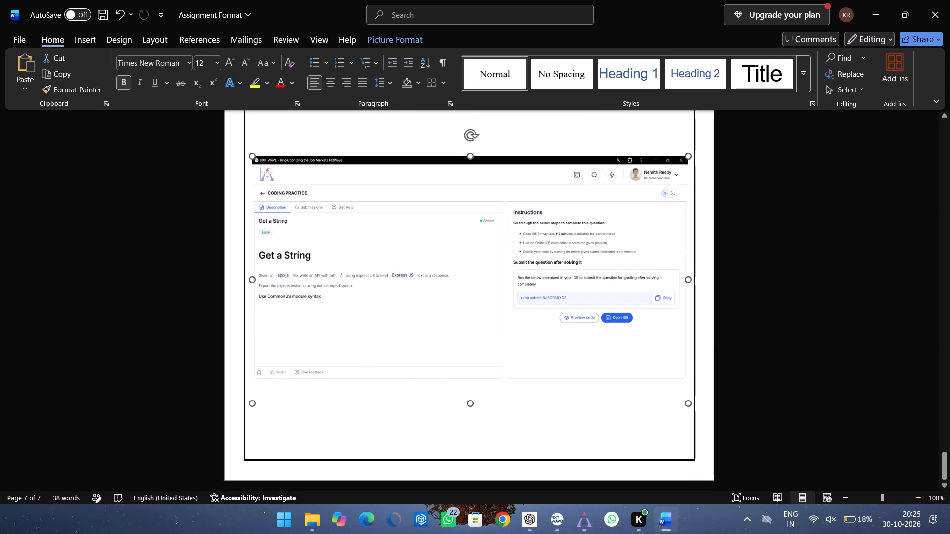
# Add two new lines after the Get a String question screenshot.
pyautogui.click(705, 408)
pyautogui.press('Return')
pyautogui.press('Return')
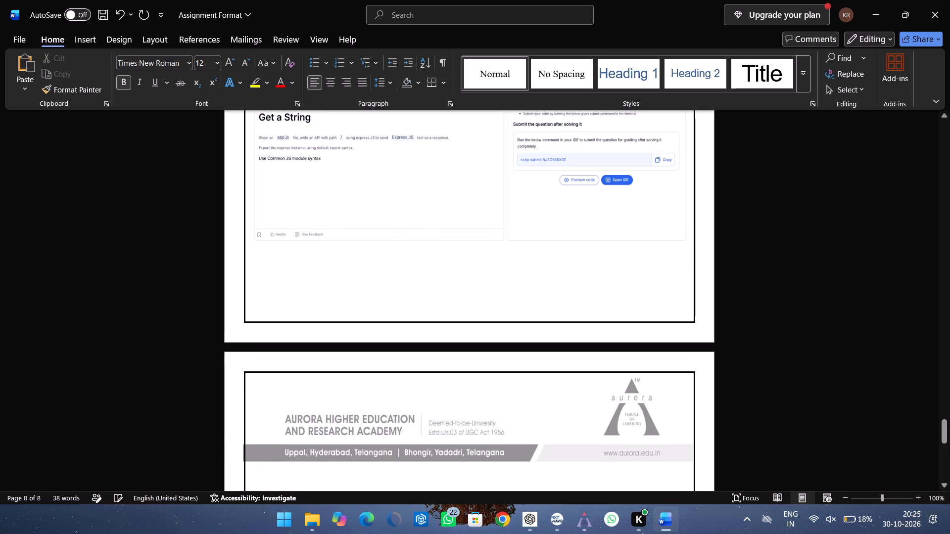
# Switch to the NxtWave question window and open the Get a String question's IDE, closing the session active in another window.
pyautogui.hotkey('alt', 'Tab')
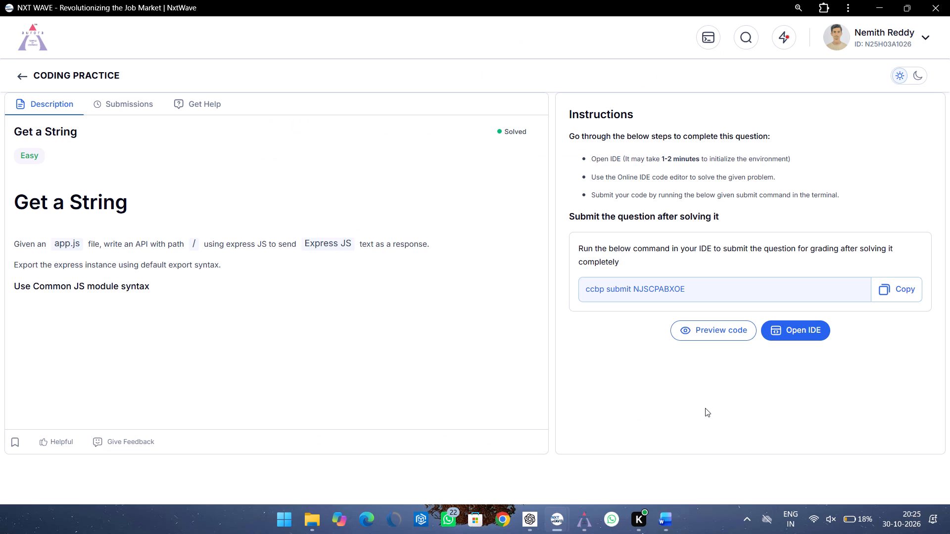
pyautogui.click(805, 321)
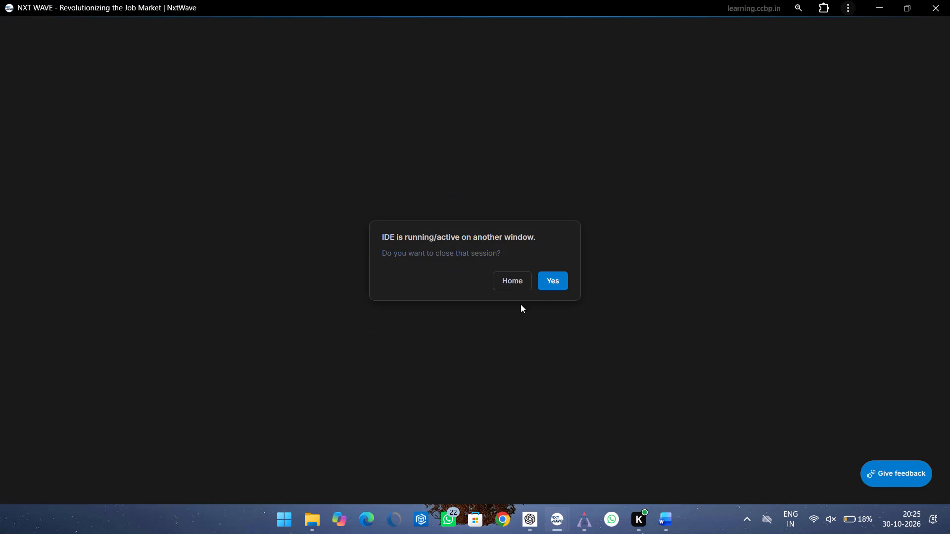
pyautogui.click(544, 280)
pyautogui.click(544, 280)
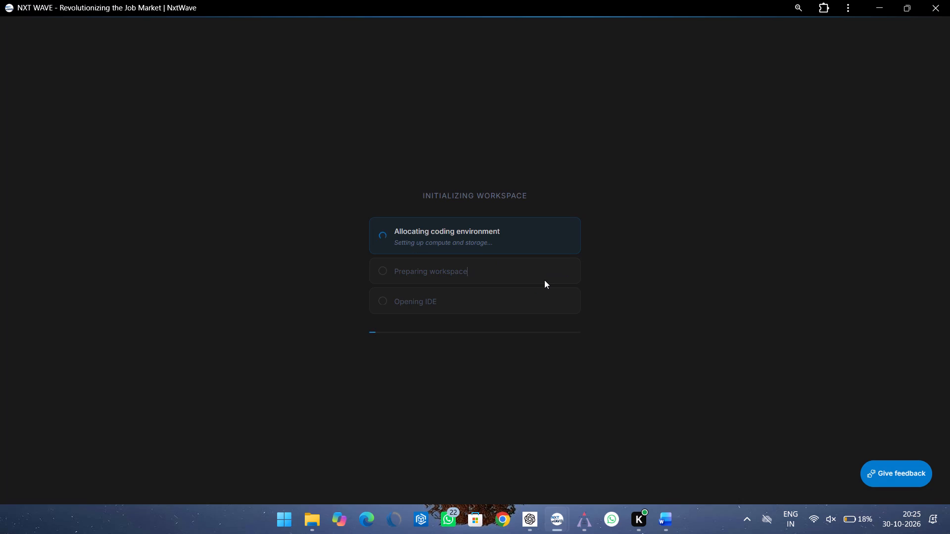
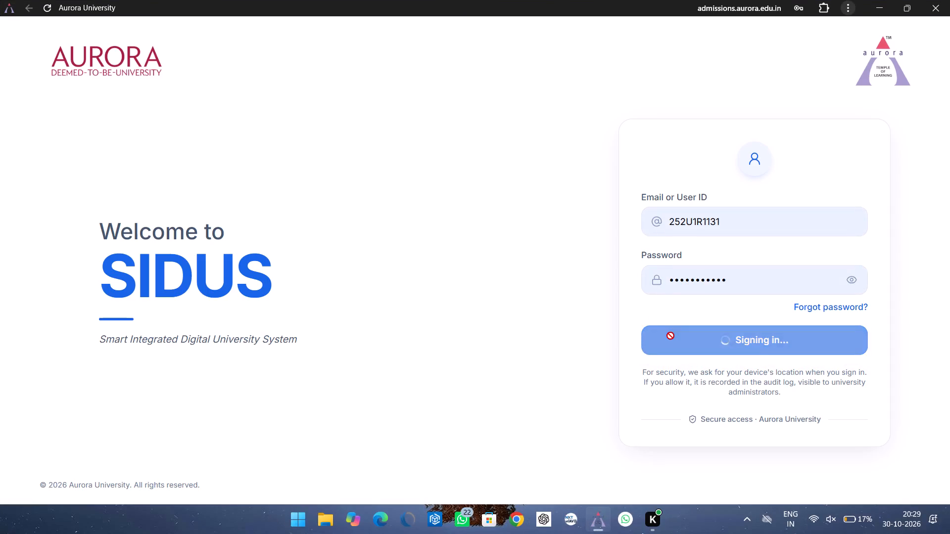
pyautogui.click(287, 257)
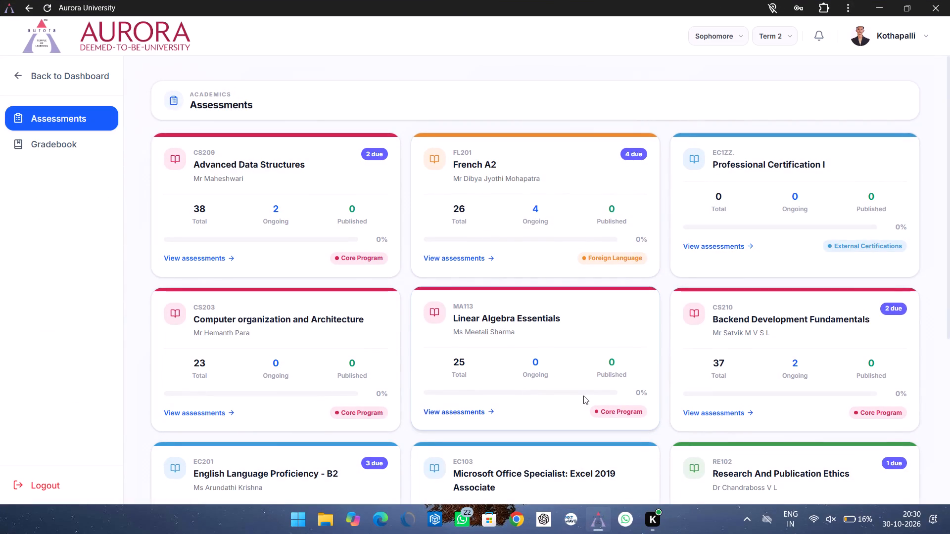
pyautogui.click(737, 358)
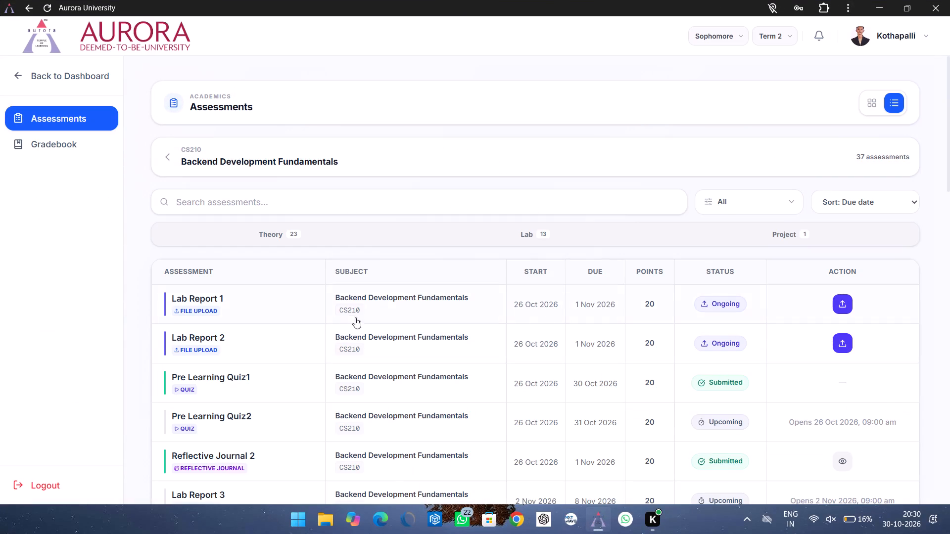
# Submit the Lab Report 1 PDF from the Node js folder inside Assignments for the Lab Report 1 assessment.
pyautogui.click(843, 305)
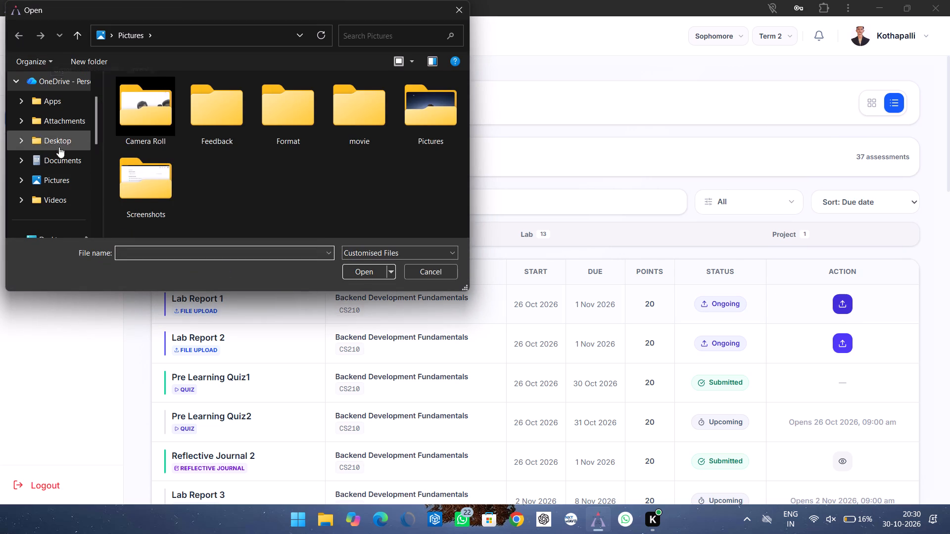
pyautogui.scroll(-1, 55, 205)
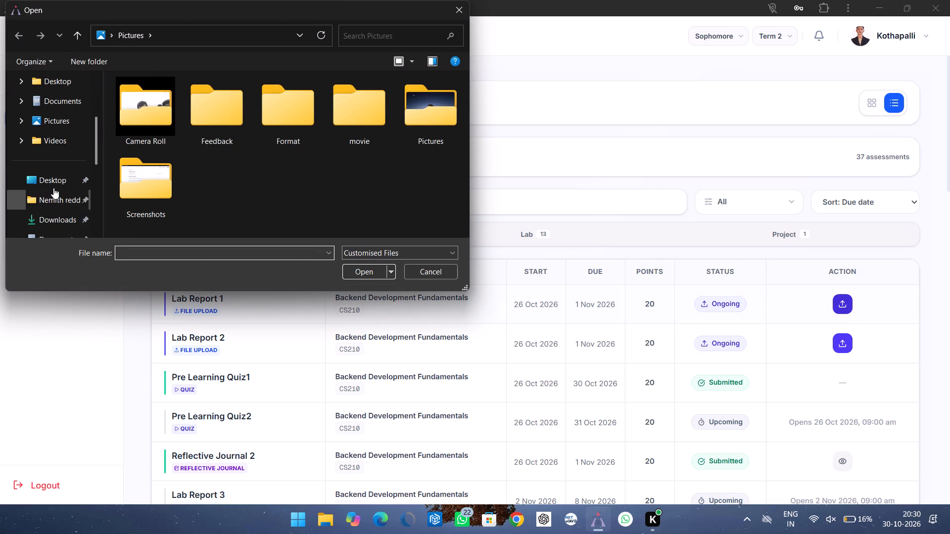
pyautogui.click(53, 193)
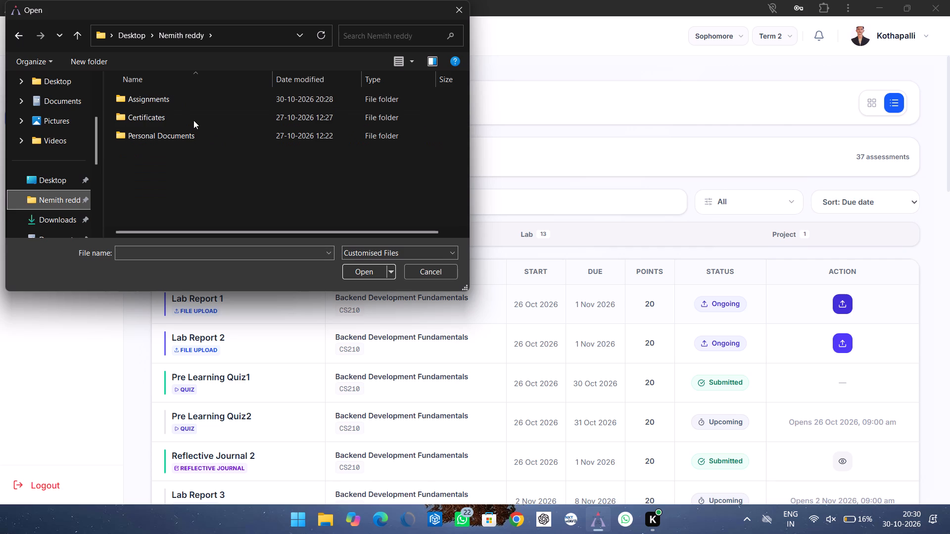
pyautogui.doubleClick(194, 96)
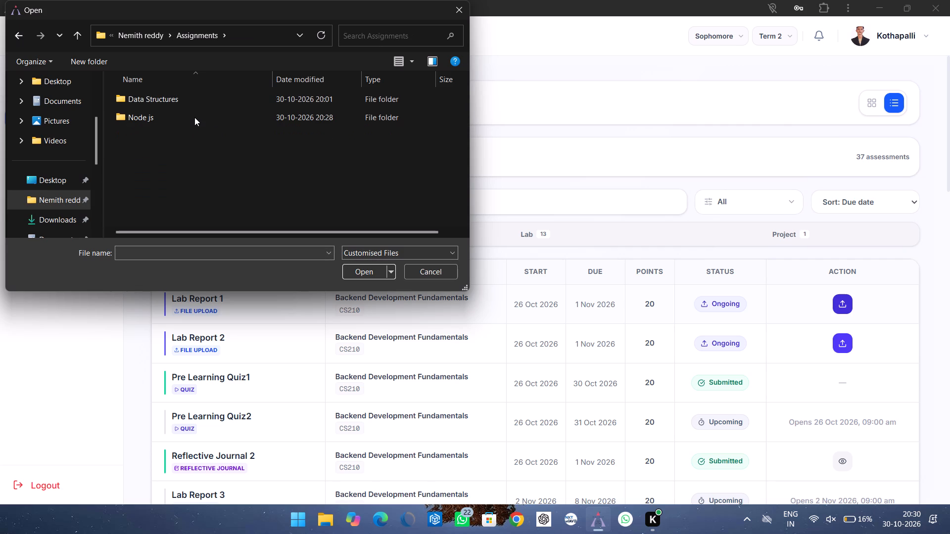
pyautogui.doubleClick(194, 117)
pyautogui.doubleClick(193, 102)
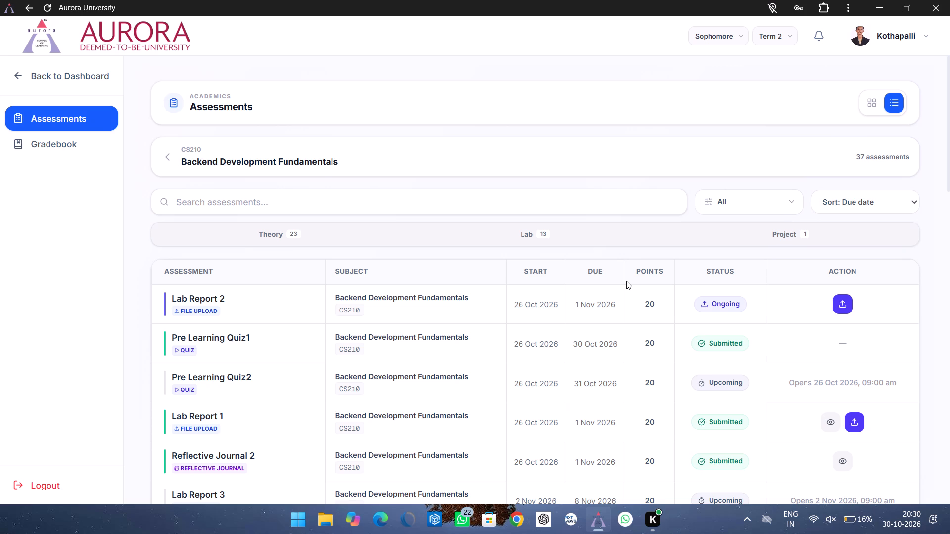
# View the submitted Lab Report 1 file, check it from the first page to the last, and close it.
pyautogui.click(839, 416)
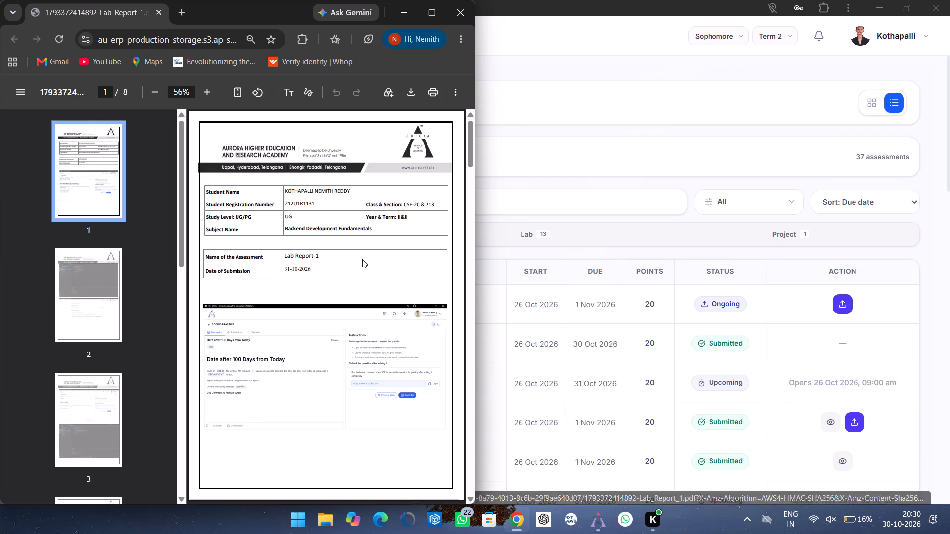
pyautogui.scroll(-6, 363, 259)
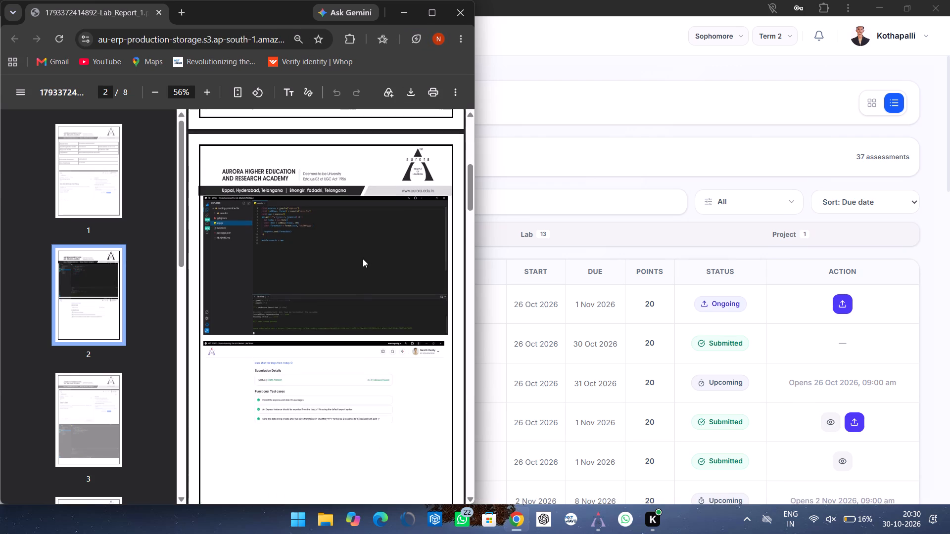
pyautogui.scroll(-14, 363, 259)
pyautogui.scroll(-13, 364, 259)
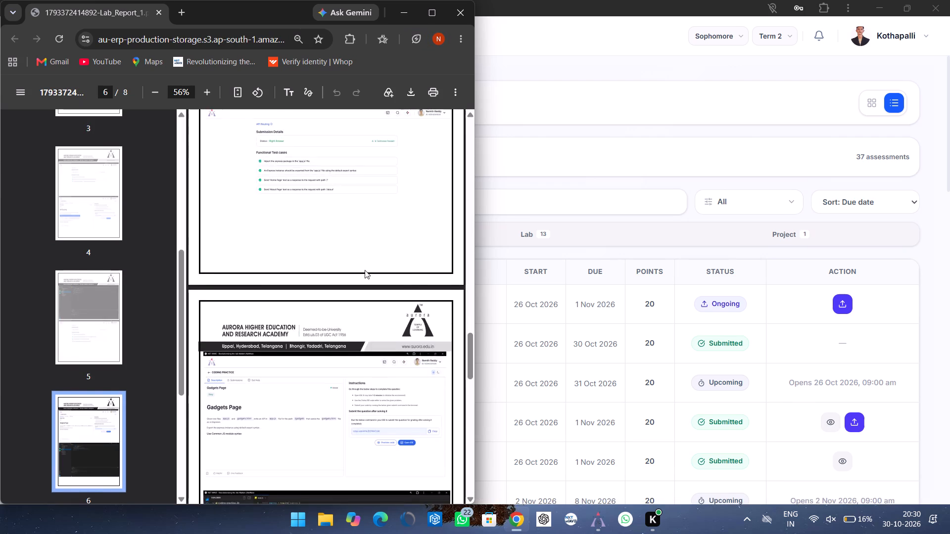
pyautogui.scroll(-17, 365, 270)
pyautogui.scroll(-5, 366, 274)
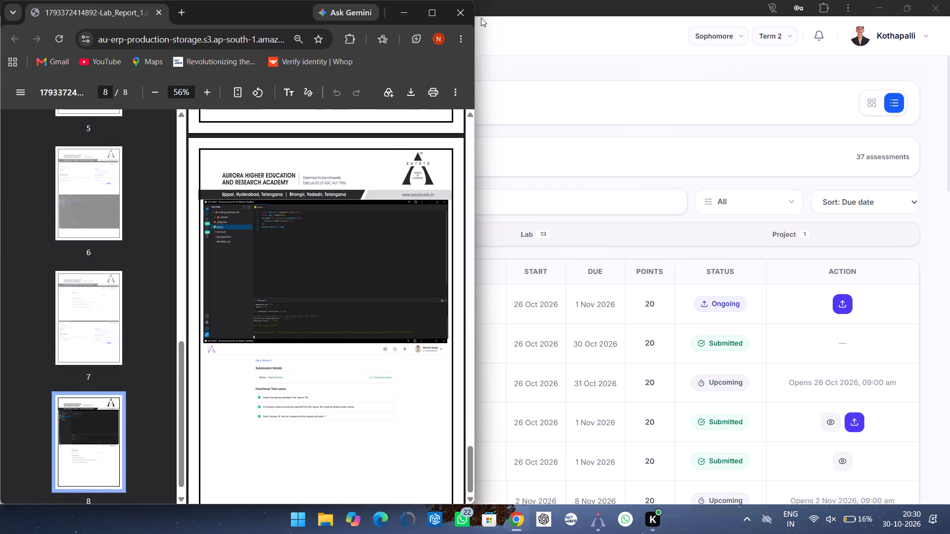
pyautogui.click(460, 6)
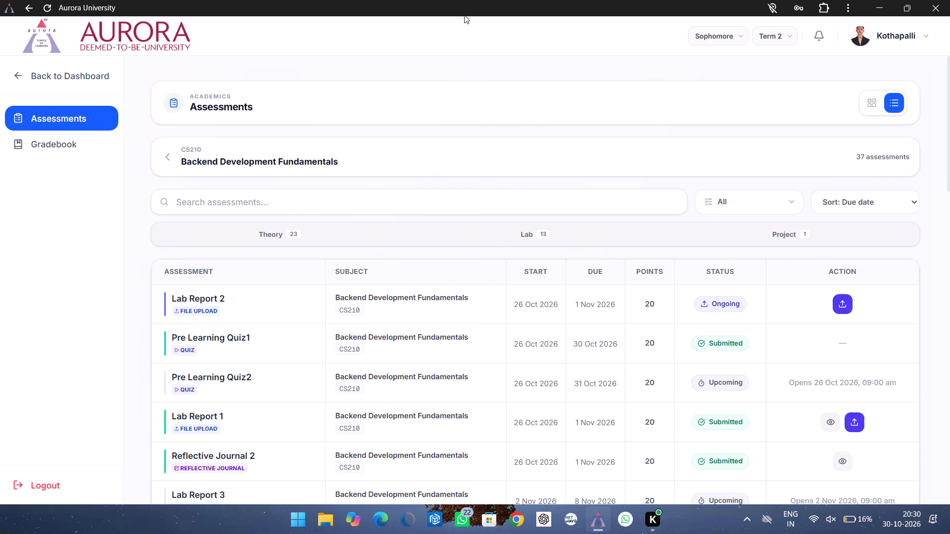